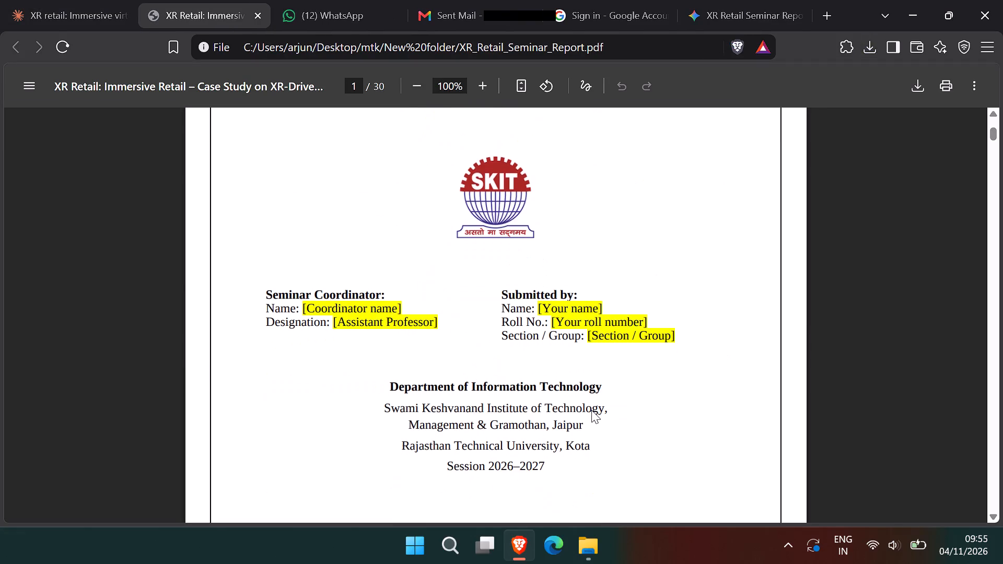
double_click(357, 314)
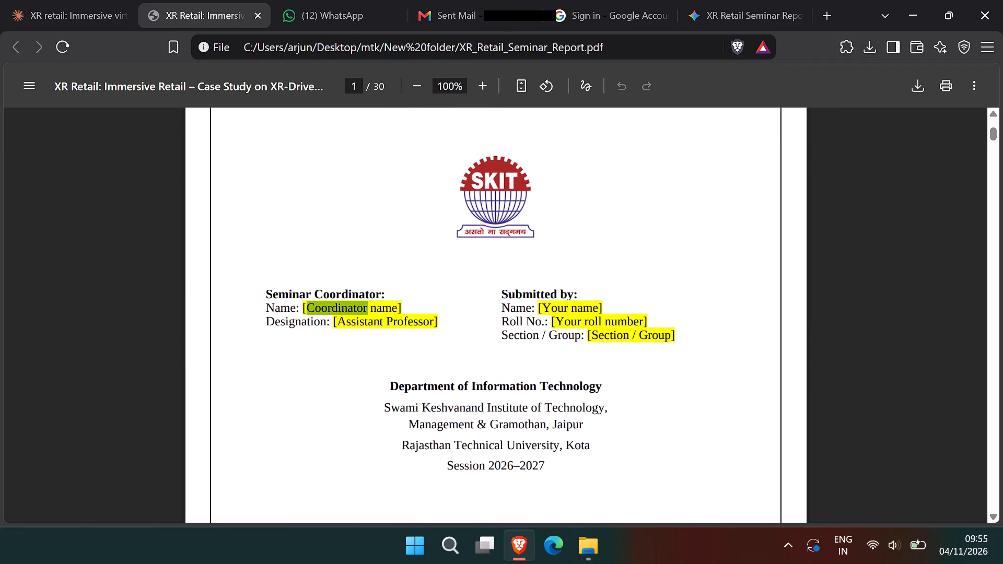
double_click(357, 314)
click(357, 314)
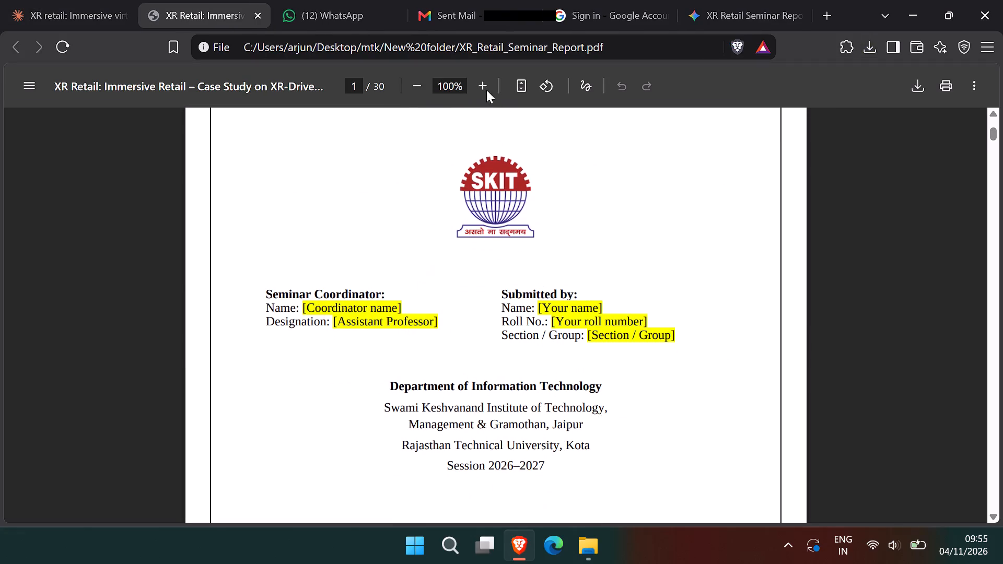
Search the web for "pdf to word" in a new tab and open iLovePDF's PDF to WORD converter.
click(830, 17)
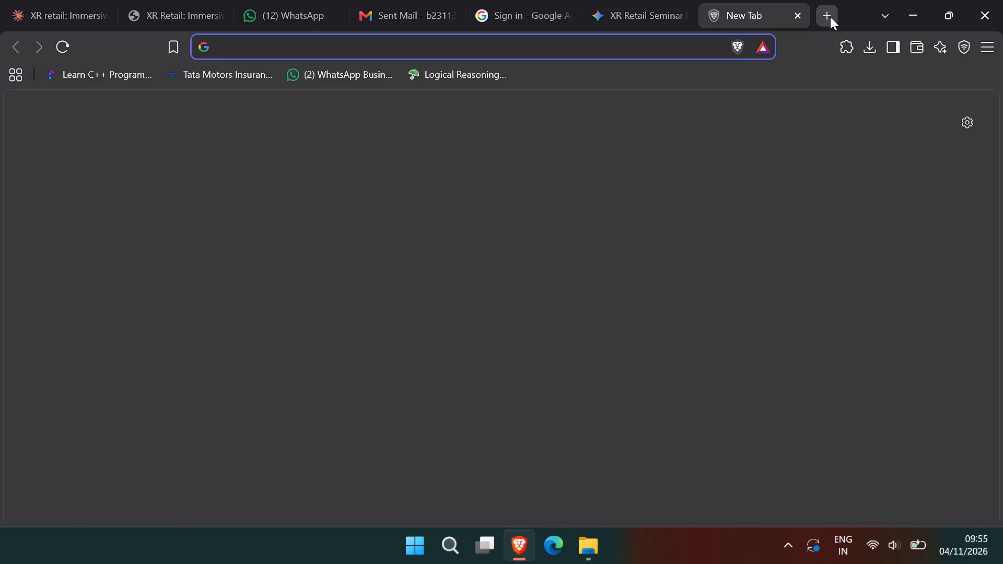
key(p)
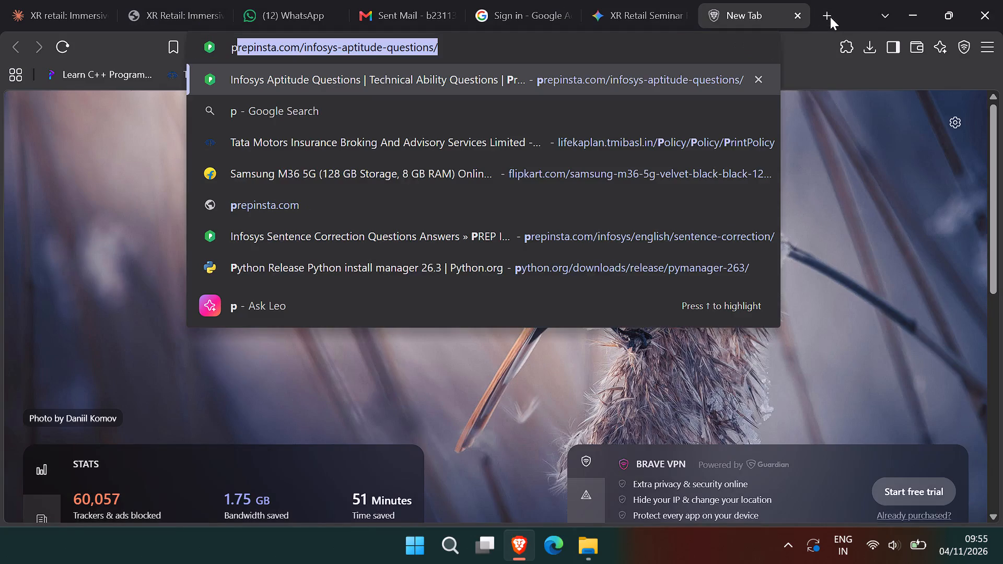
text(df to)
key(space)
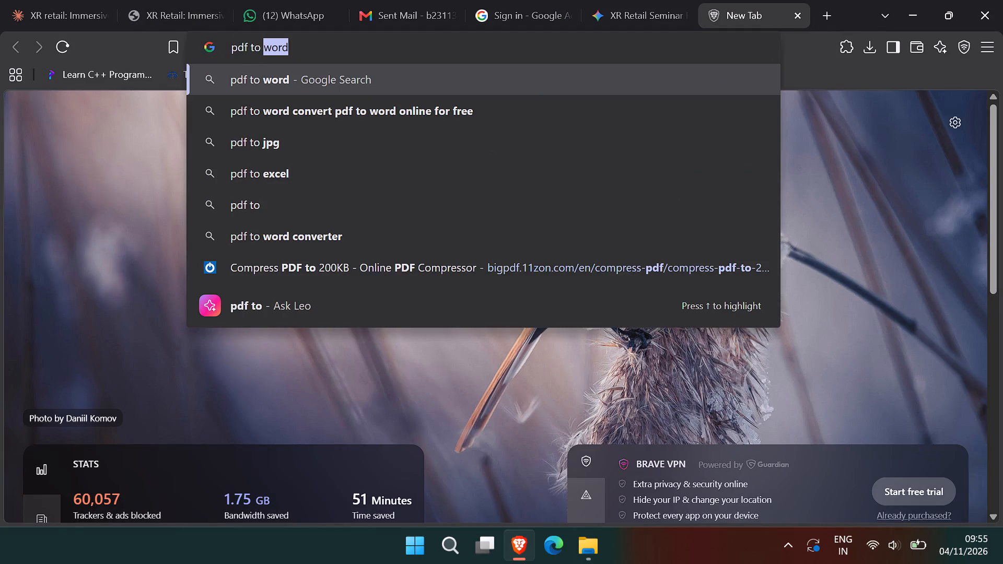
key(Return)
click(254, 239)
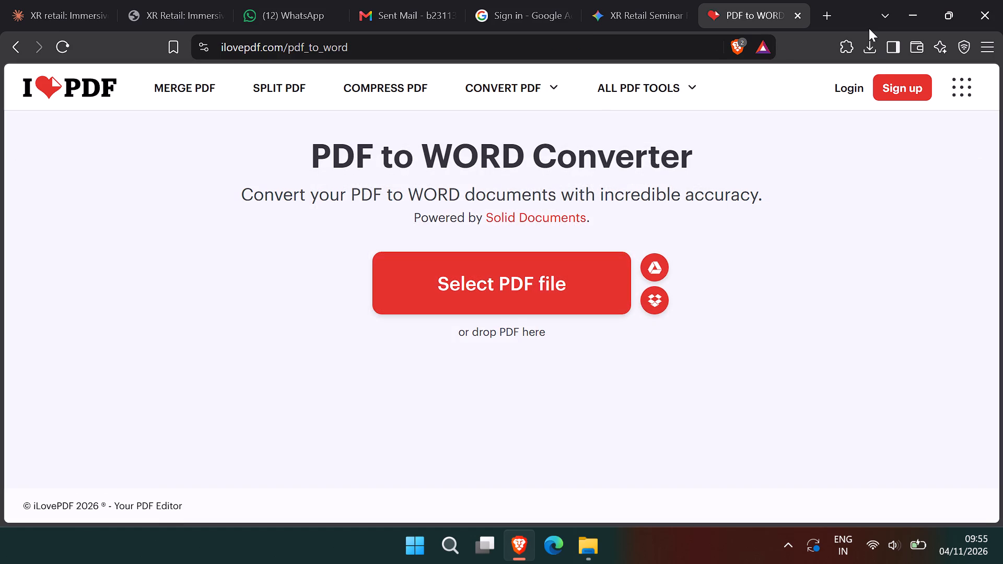
Convert the downloaded XR_Retail_Seminar_Report.pdf to Word and save the result as XR_Retail_Seminar_Report in Desktop > mtk > New folder.
click(872, 50)
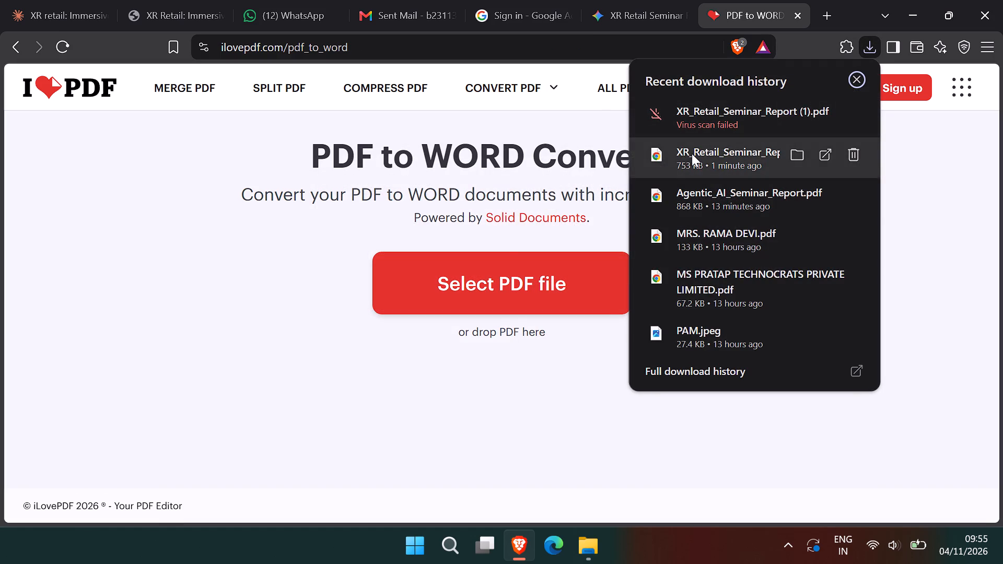
drag(692, 154, 480, 269)
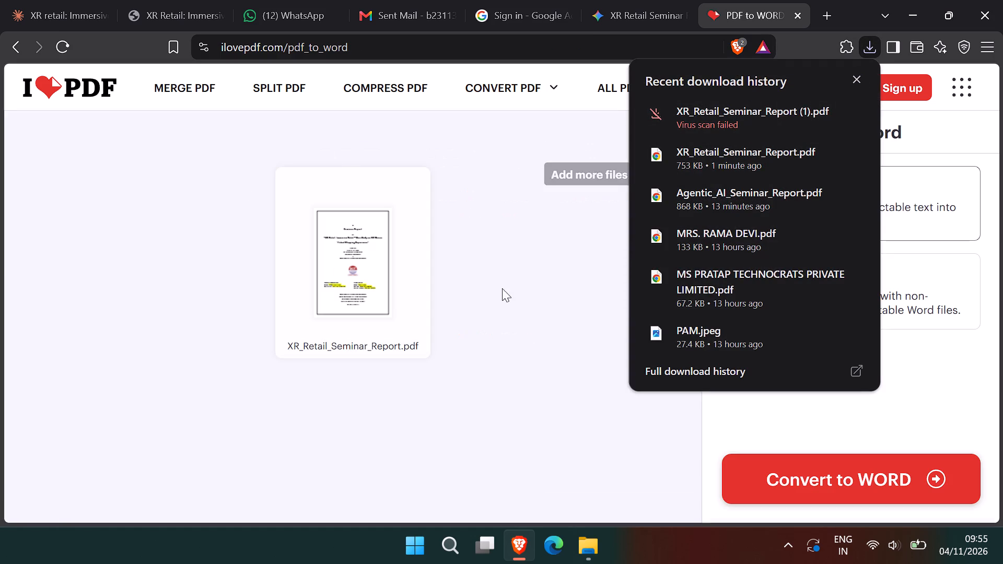
click(850, 488)
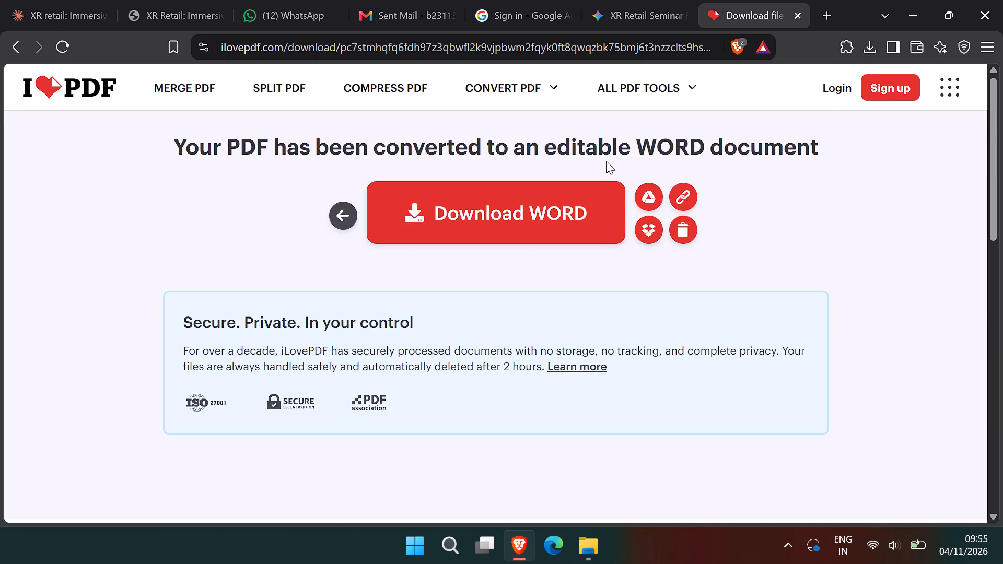
click(551, 211)
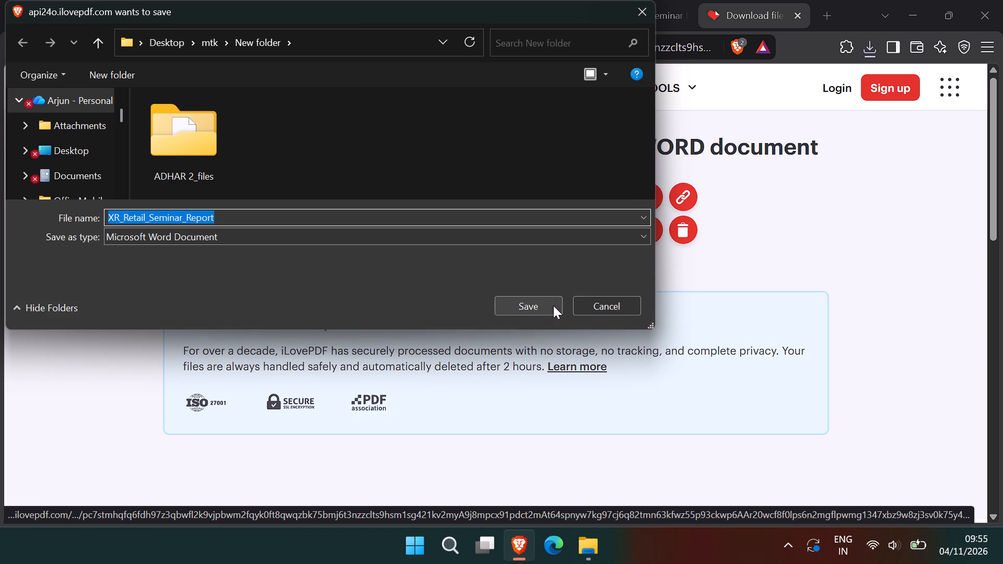
click(553, 305)
Open the converted XR_Retail_Seminar_Report document in Microsoft Word and enable editing.
click(869, 46)
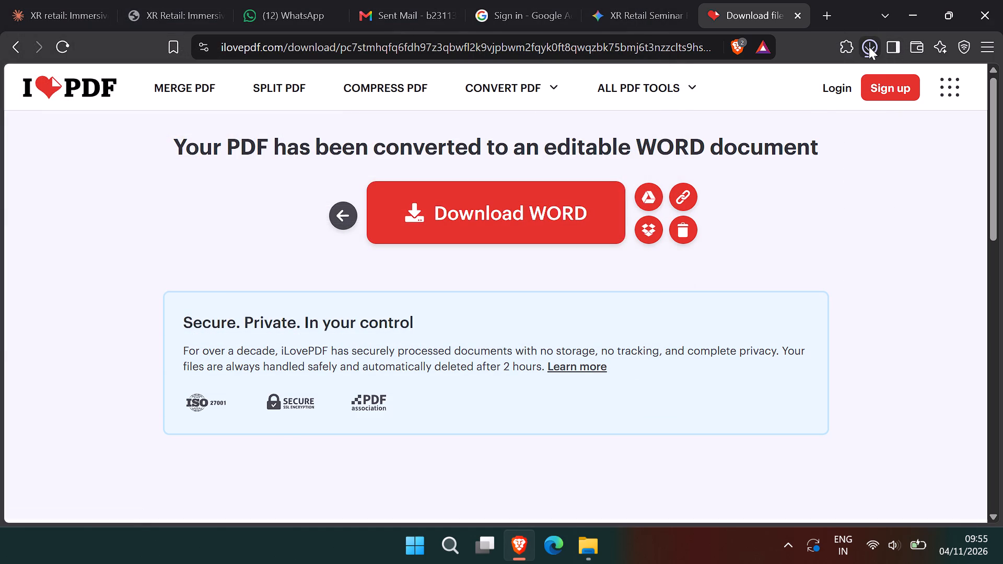
double_click(724, 116)
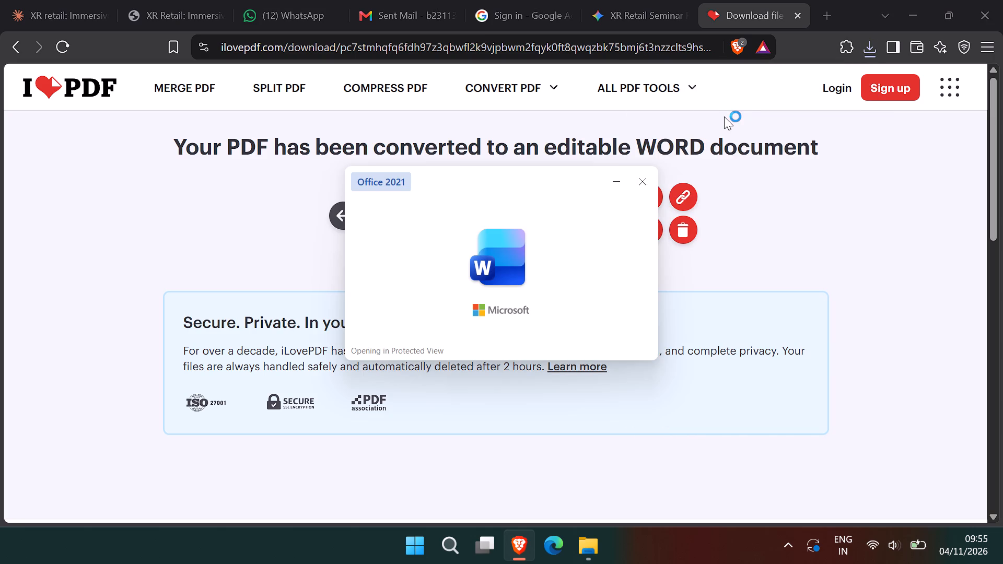
scroll(771, 347, down, 1)
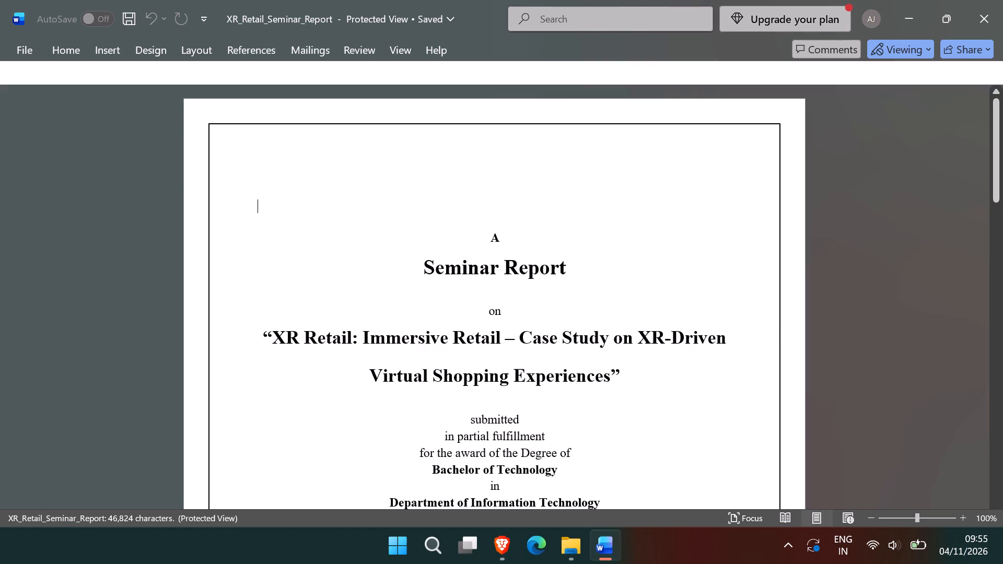
scroll(771, 347, down, 3)
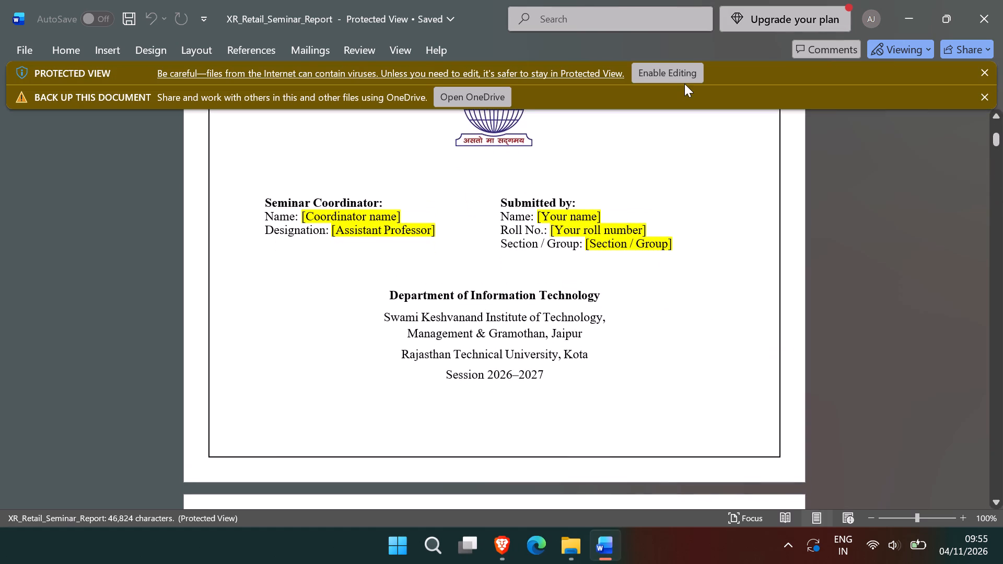
click(683, 80)
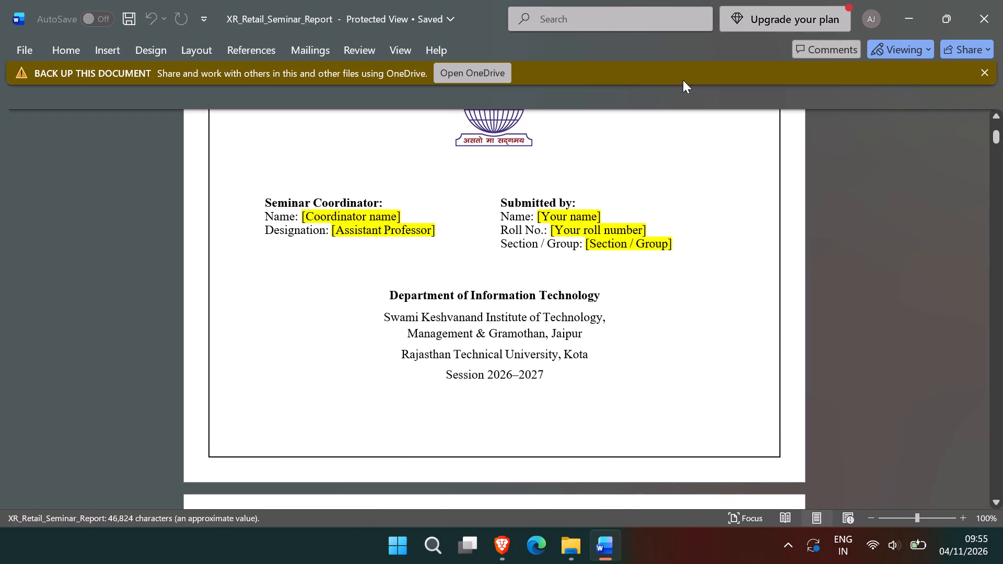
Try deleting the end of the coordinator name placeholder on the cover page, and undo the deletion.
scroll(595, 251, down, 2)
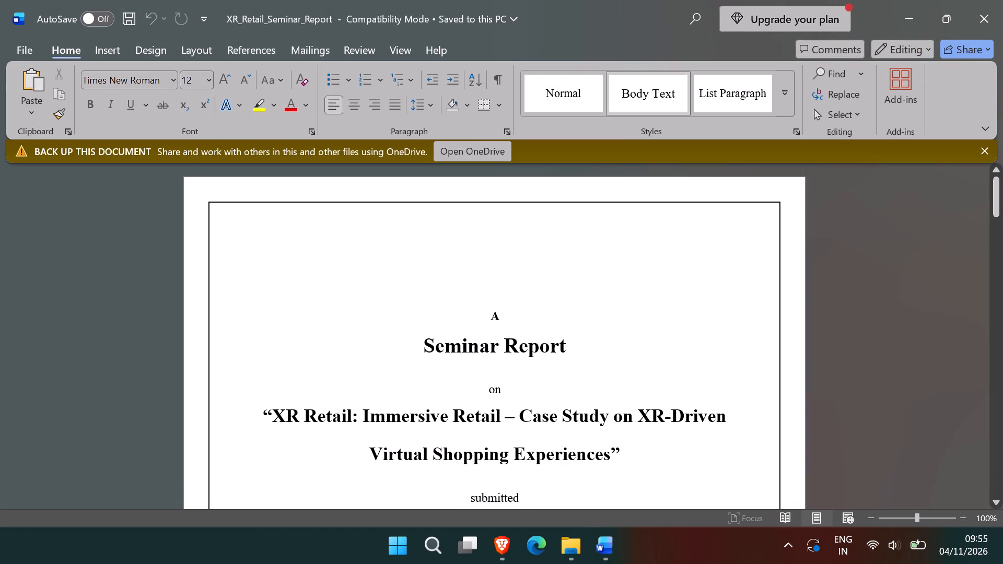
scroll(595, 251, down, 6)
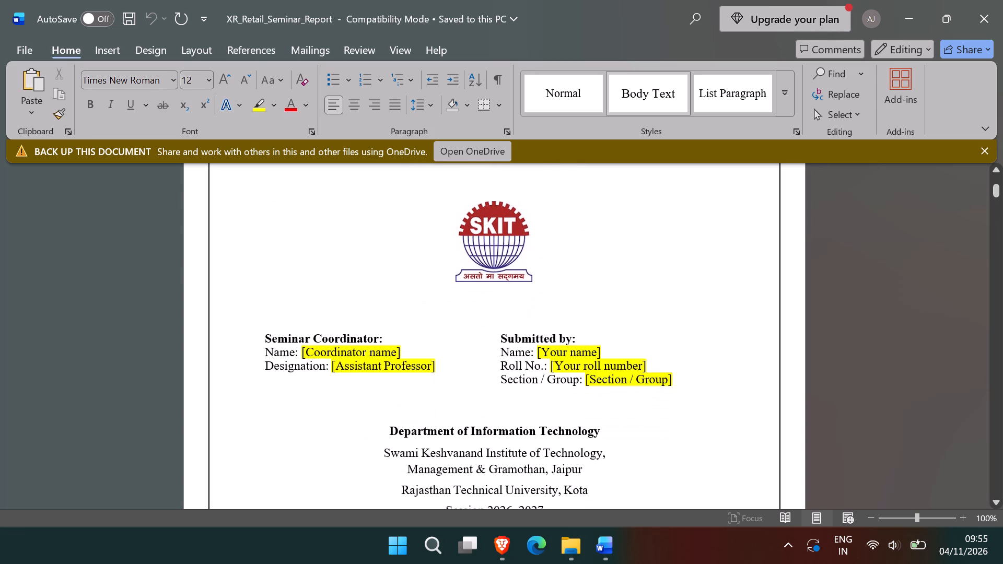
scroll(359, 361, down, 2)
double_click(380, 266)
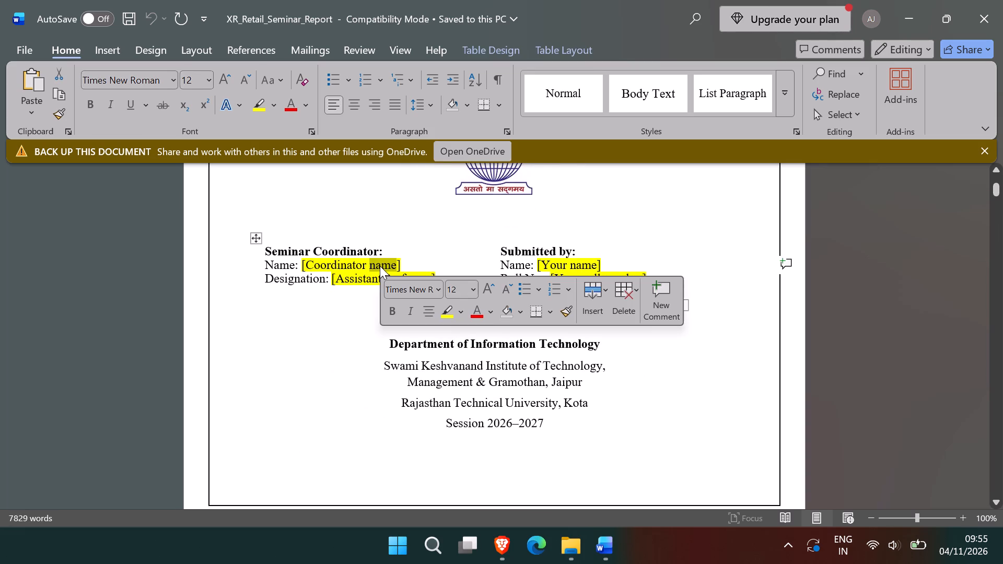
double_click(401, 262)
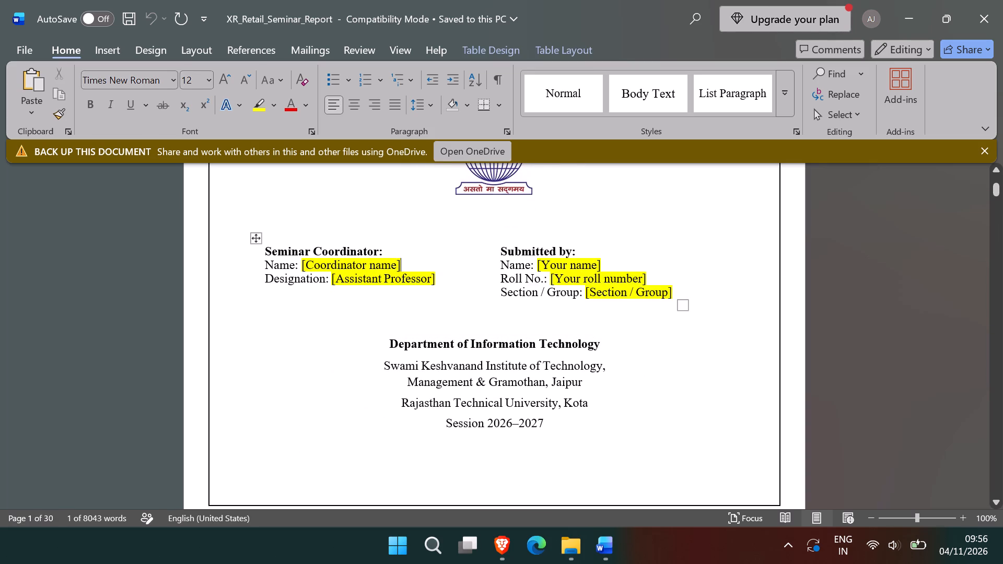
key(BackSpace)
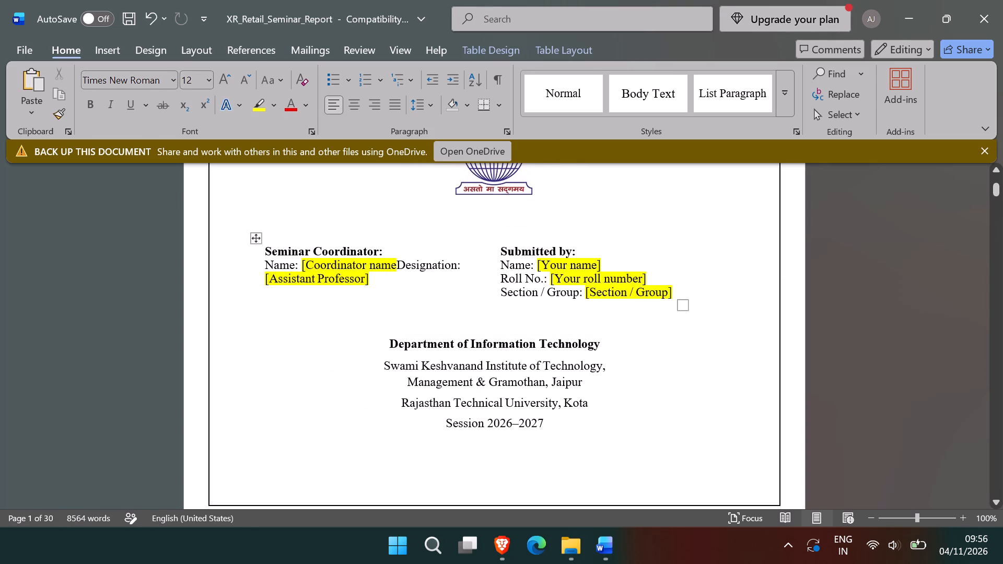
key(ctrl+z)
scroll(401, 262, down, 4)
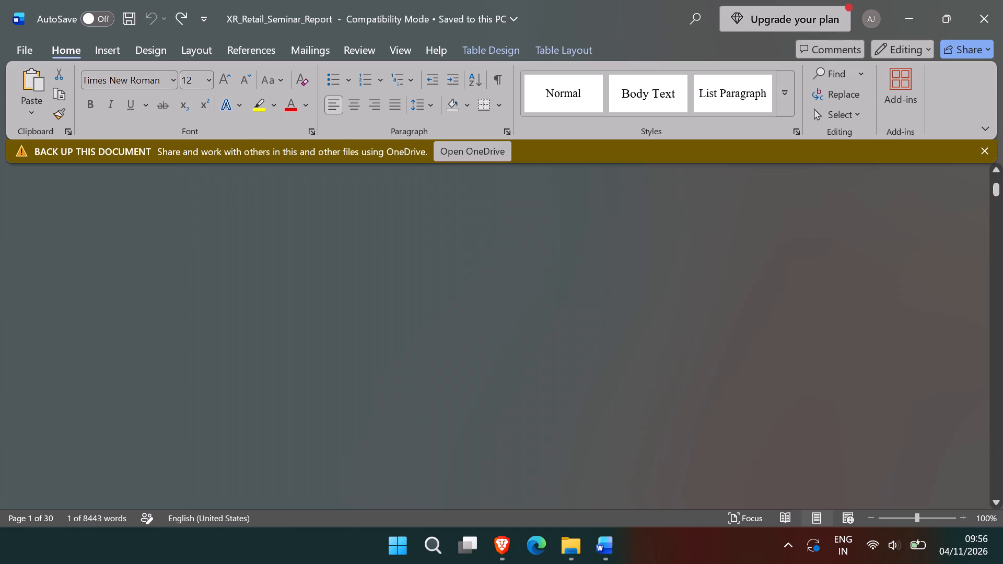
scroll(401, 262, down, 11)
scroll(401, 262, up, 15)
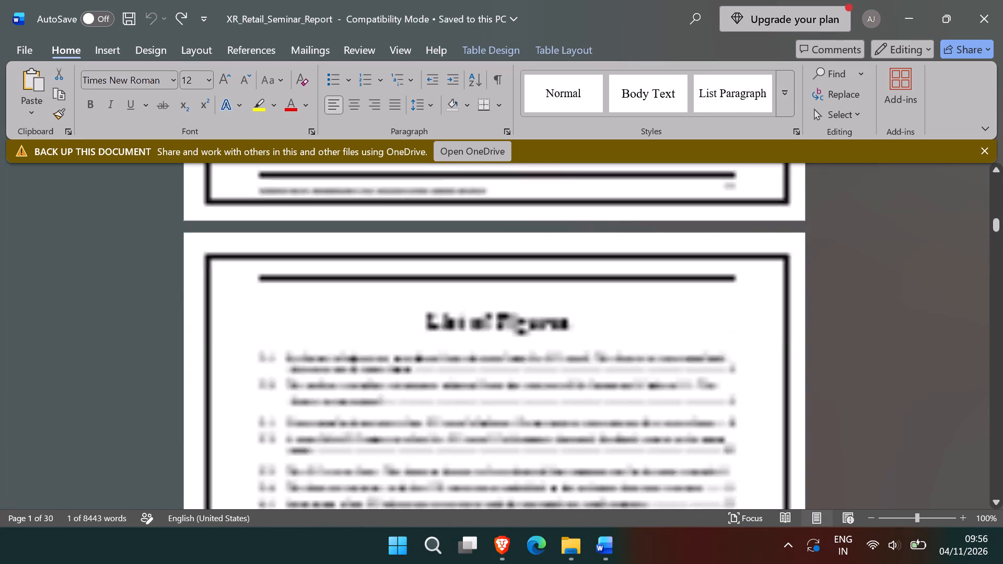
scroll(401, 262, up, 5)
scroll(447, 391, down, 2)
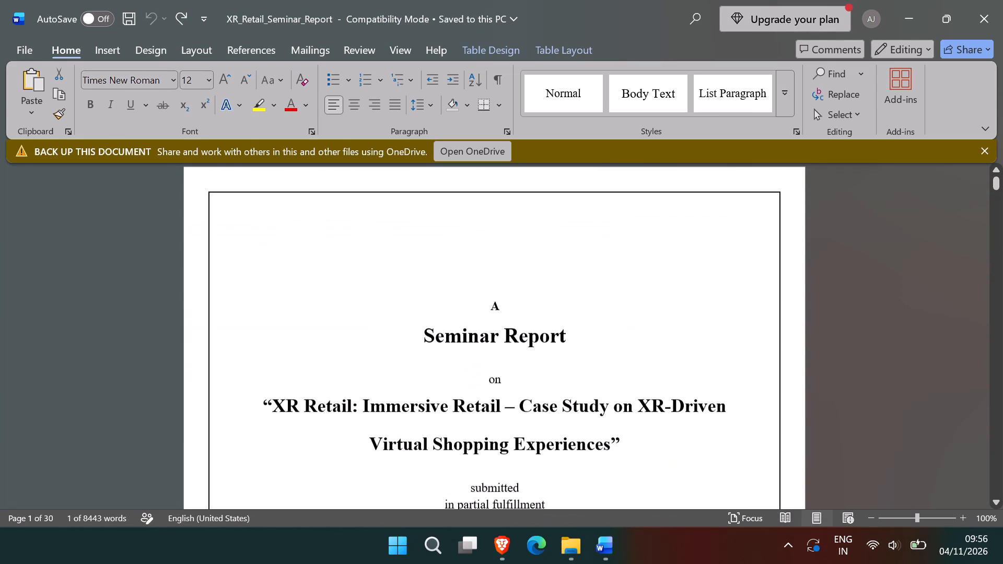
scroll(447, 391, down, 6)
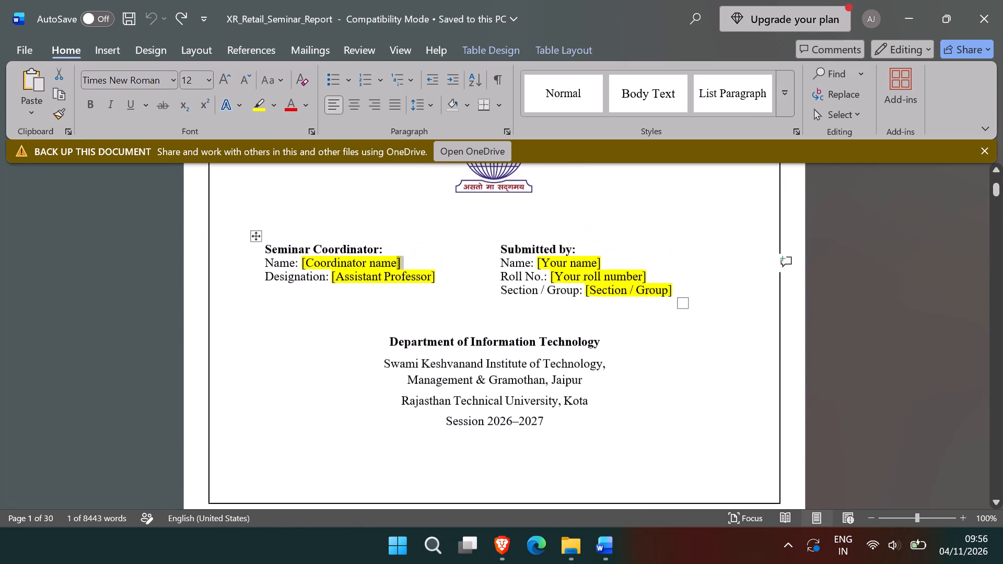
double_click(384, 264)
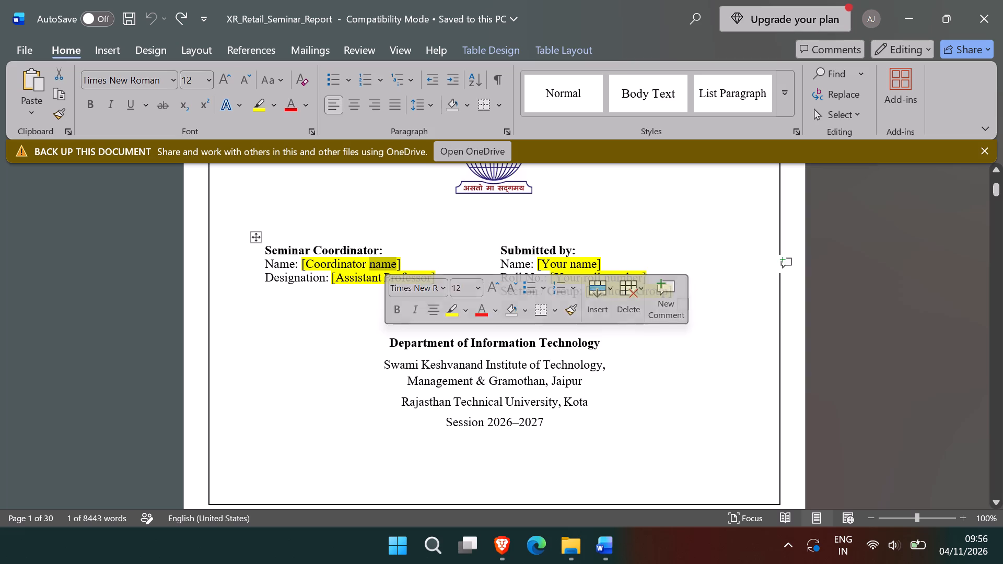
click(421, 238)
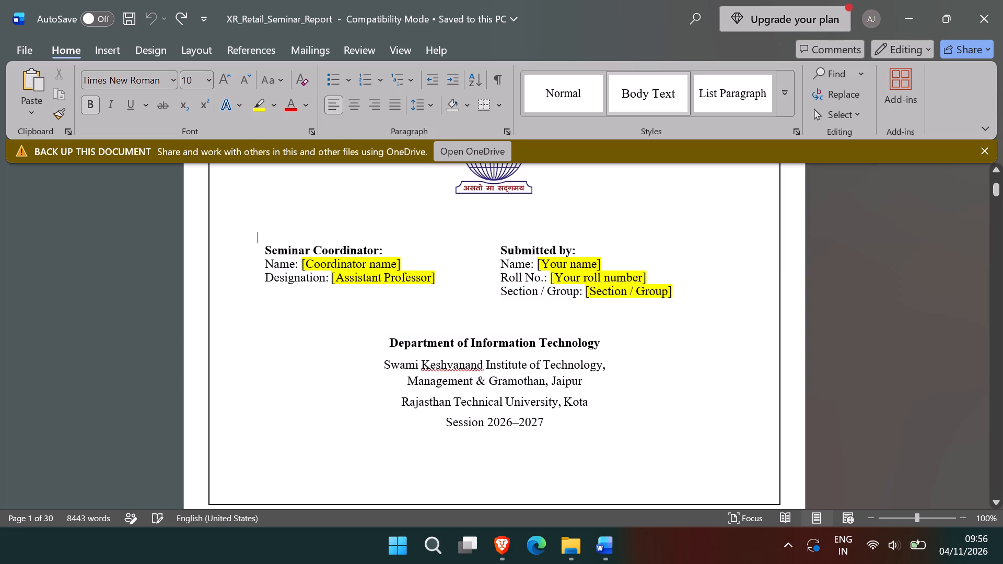
Delete the highlighted [Your name] placeholder after Name under Submitted by on the cover page, leaving the field blank.
click(584, 269)
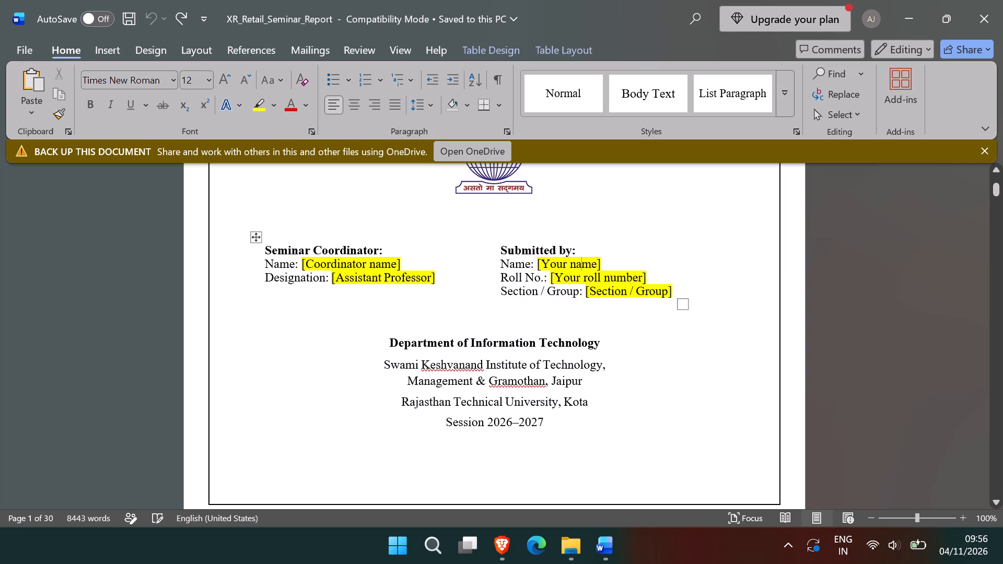
click(597, 269)
click(600, 267)
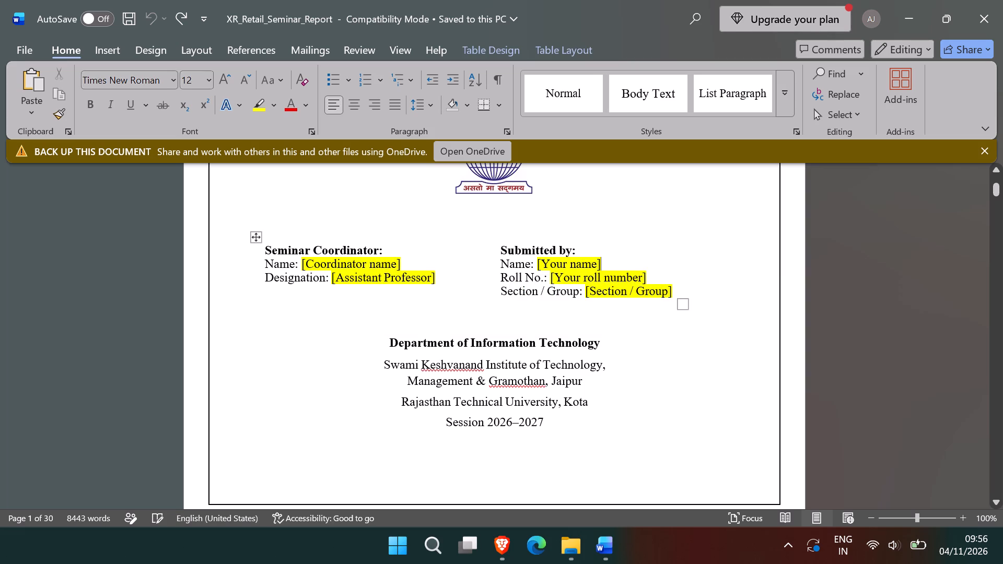
key(BackSpace)
key(BackSpace)
key(BackSpace)
key(BackSpace)
key(BackSpace)
key(BackSpace)
key(BackSpace)
key(BackSpace)
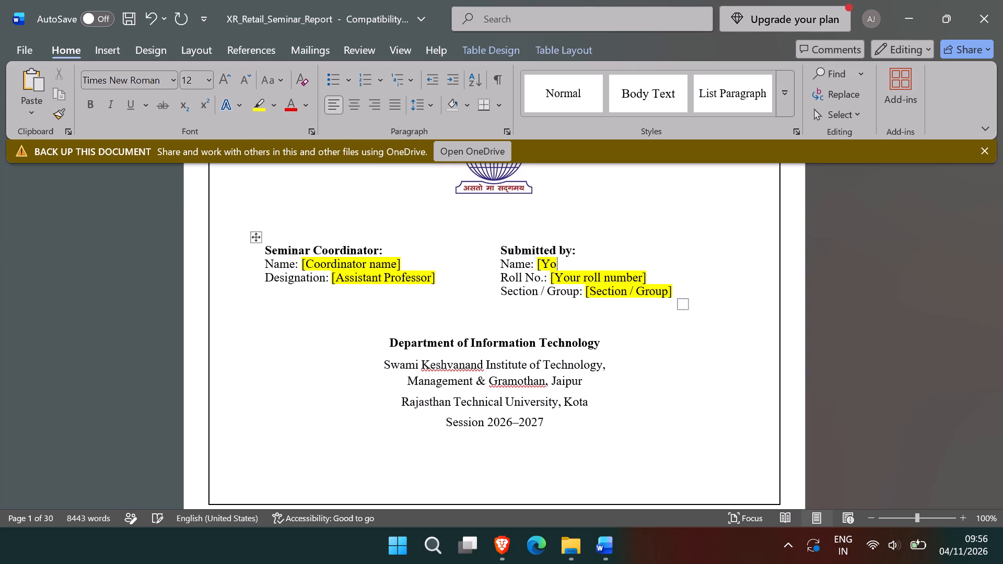
key(BackSpace)
key(BackSpace)
key(BackSpace)
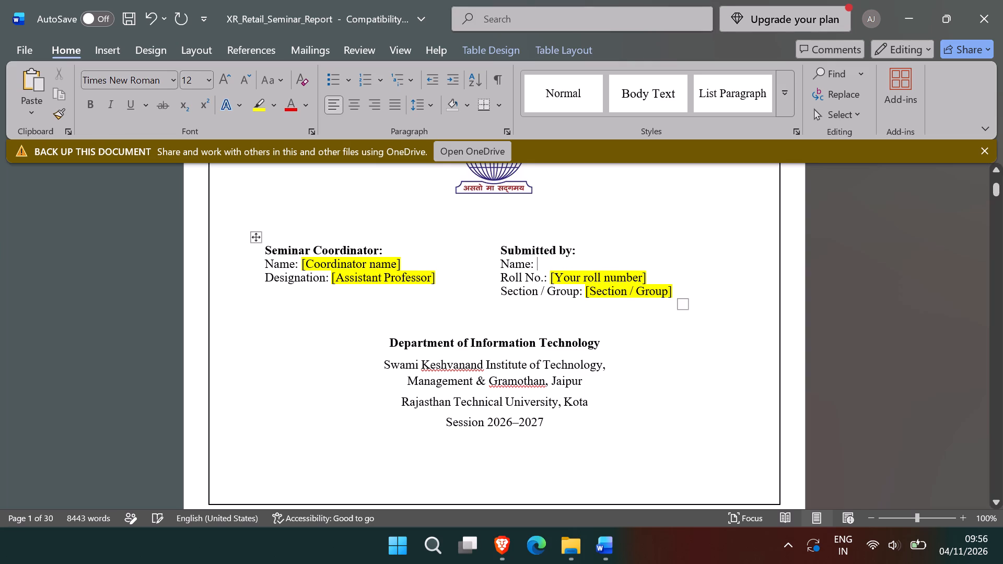
Delete the [Your roll number] placeholder on the cover page, leaving Roll No. blank and Section / Group on its own line.
click(659, 279)
key(BackSpace)
key(BackSpace)
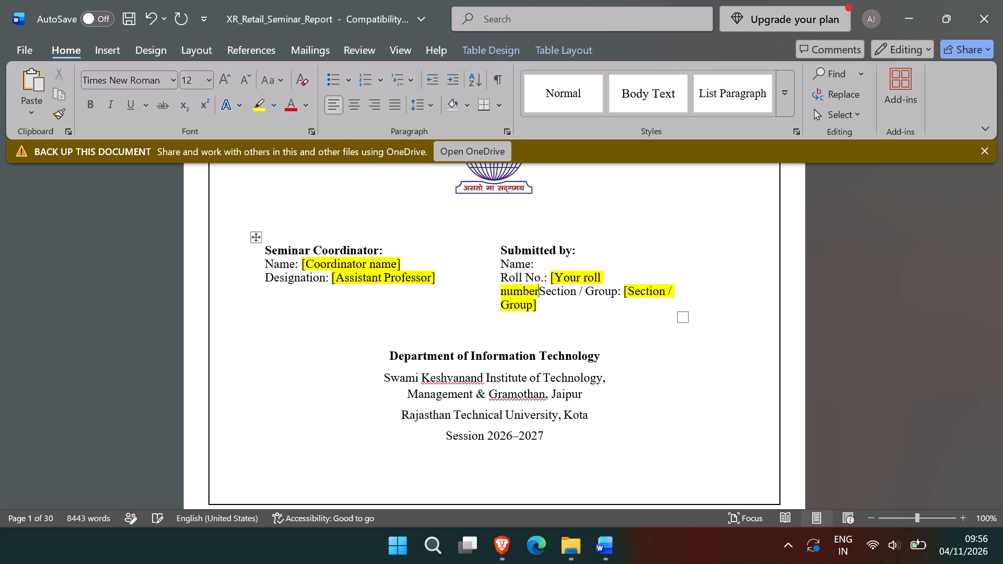
key(BackSpace)
key(BackSpace)
key(BackSpace)
key(BackSpace)
key(BackSpace)
key(BackSpace)
key(BackSpace)
key(BackSpace)
key(BackSpace)
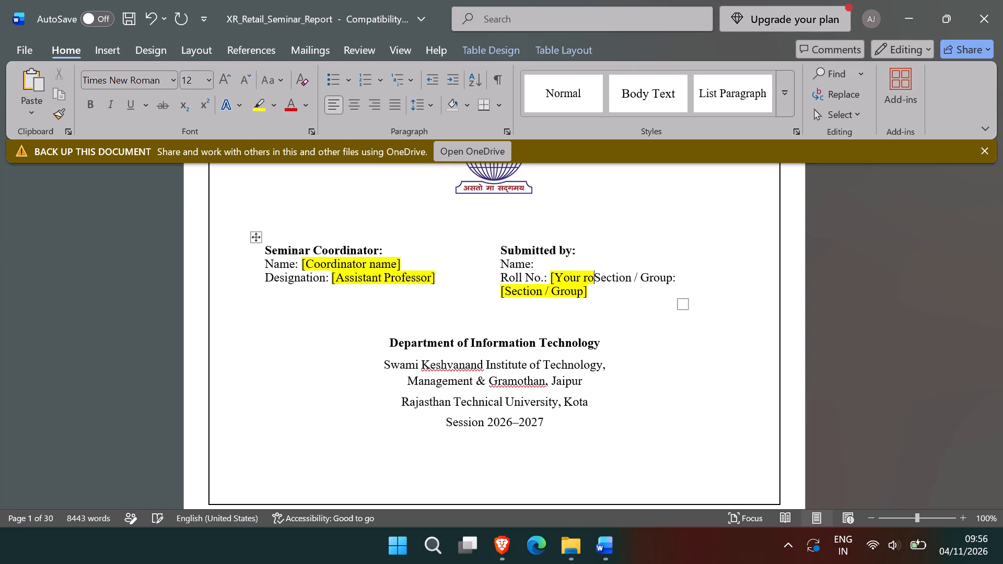
key(BackSpace)
key(BackSpace)
key(BackSpace)
key(BackSpace)
key(BackSpace)
key(BackSpace)
key(BackSpace)
key(BackSpace)
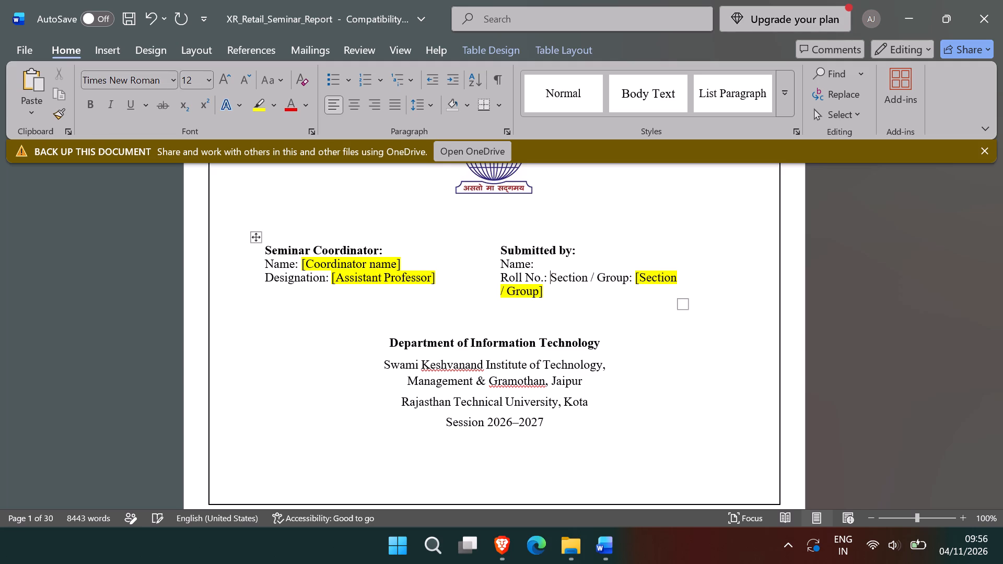
key(Return)
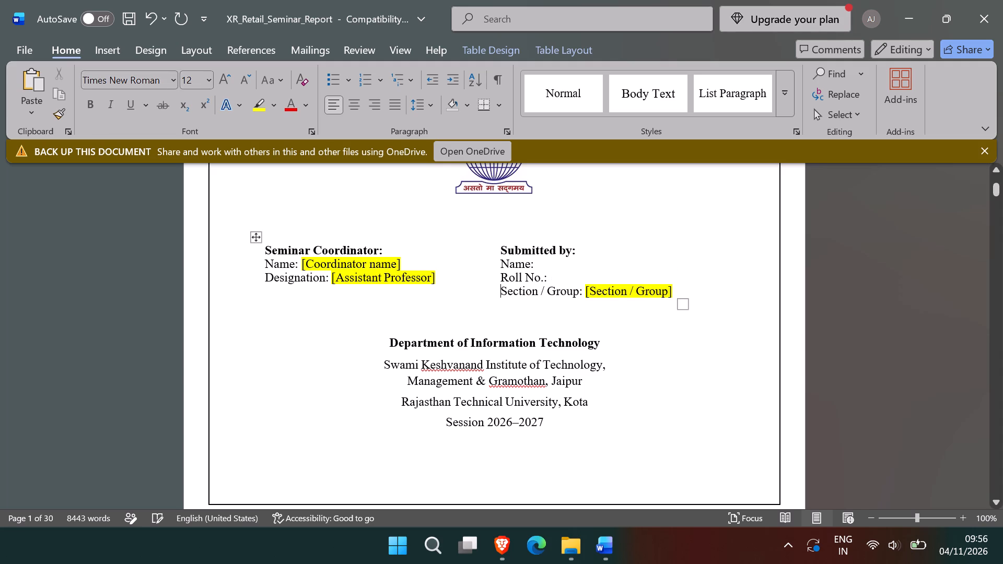
Delete the highlighted [Section / Group] placeholder under Submitted by on the cover page, leaving the field blank.
click(674, 291)
key(BackSpace)
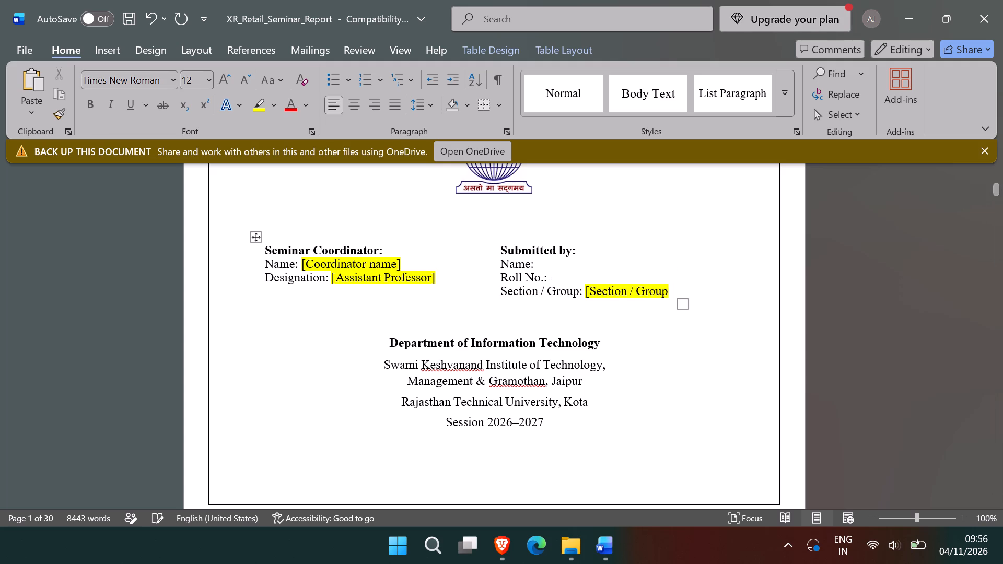
key(BackSpace)
key(BackSpace)
key(BackSpace)
key(BackSpace)
key(BackSpace)
key(BackSpace)
key(BackSpace)
key(BackSpace)
key(BackSpace)
key(BackSpace)
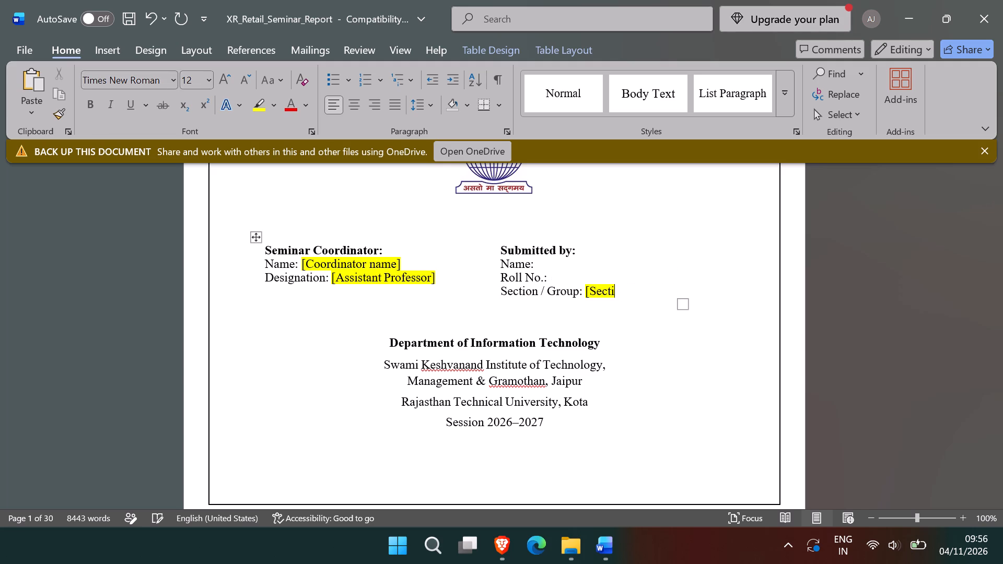
key(BackSpace)
key(BackSpace)
key(BackSpace)
key(BackSpace)
key(BackSpace)
key(BackSpace)
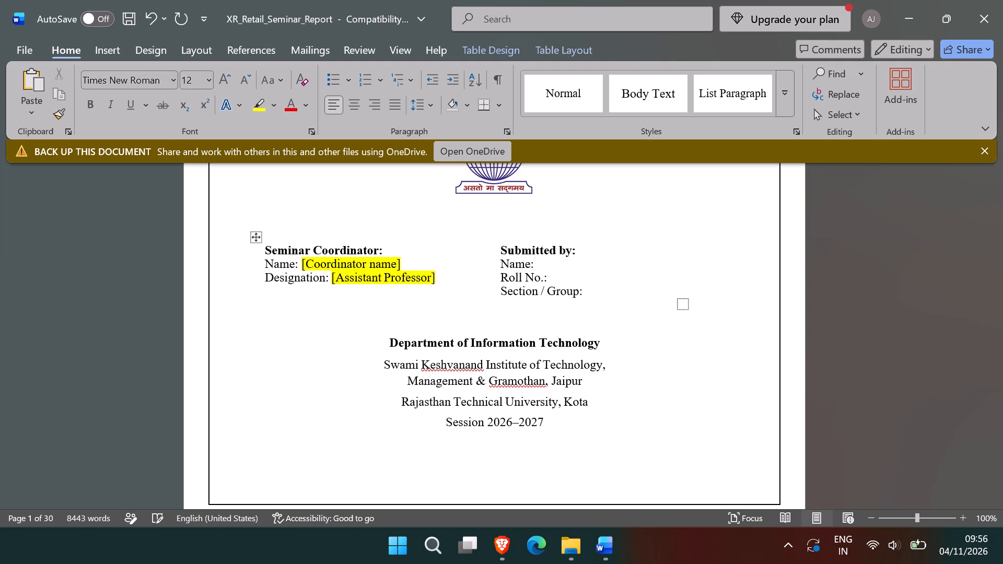
Delete the [Coordinator name] placeholder under Seminar Coordinator, leaving Name blank and Designation on its own line.
click(413, 265)
click(413, 265)
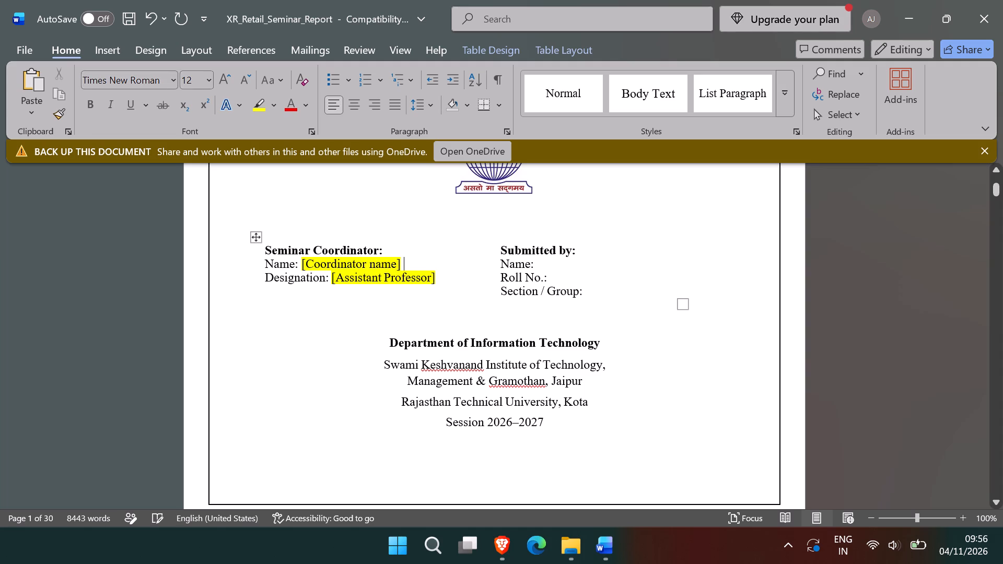
key(Left)
key(BackSpace)
key(BackSpace)
key(BackSpace)
key(BackSpace)
key(BackSpace)
key(BackSpace)
key(BackSpace)
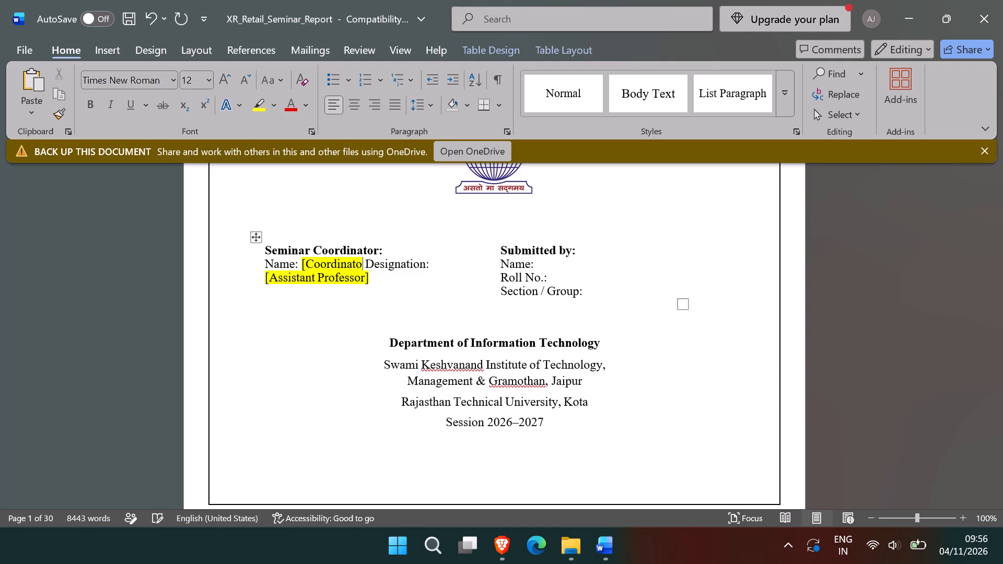
key(BackSpace)
key(BackSpace)
key(BackSpace)
key(BackSpace)
key(BackSpace)
key(BackSpace)
key(BackSpace)
key(BackSpace)
key(BackSpace)
key(BackSpace)
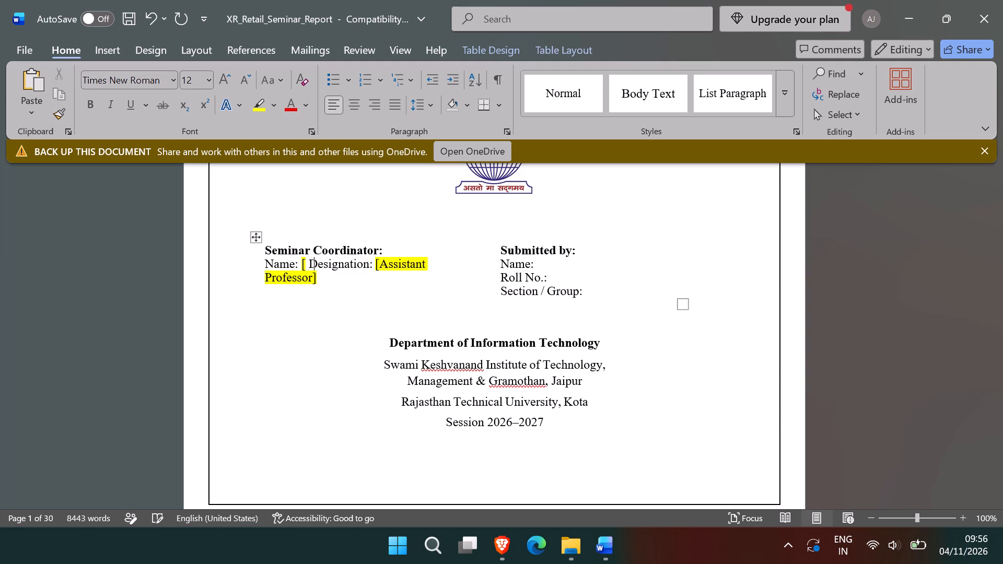
key(BackSpace)
key(BackSpace)
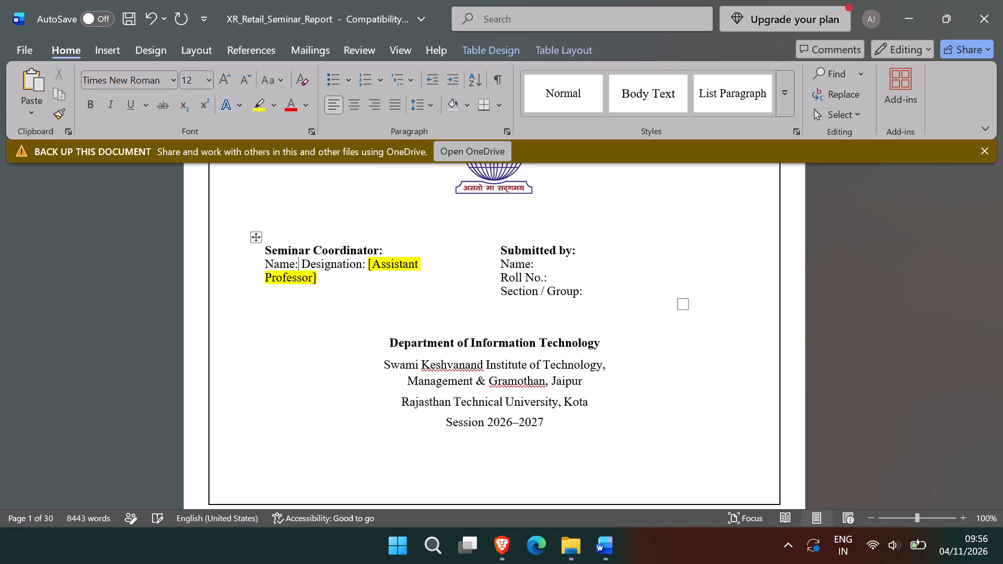
key(Return)
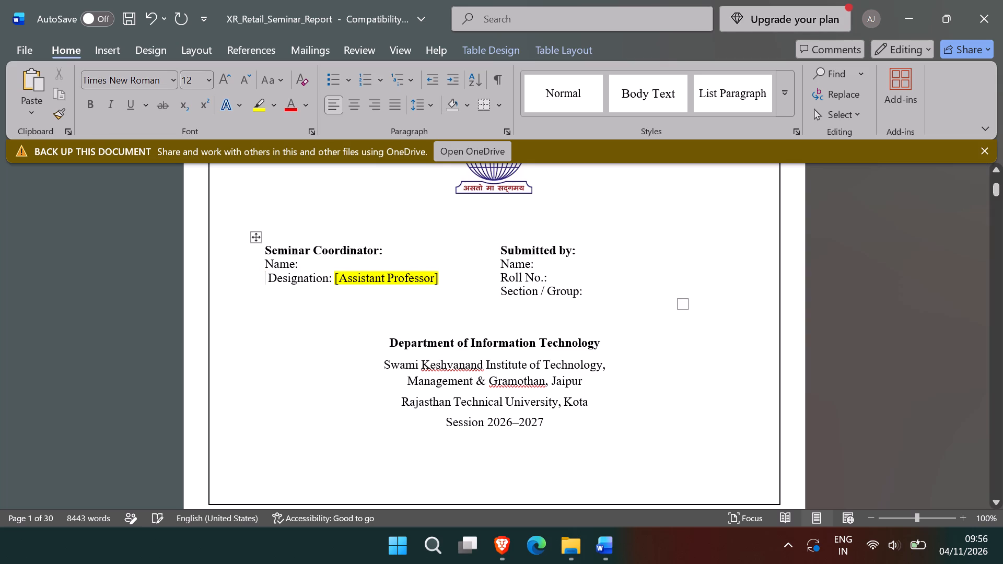
key(Right)
key(BackSpace)
key(BackSpace)
key(space)
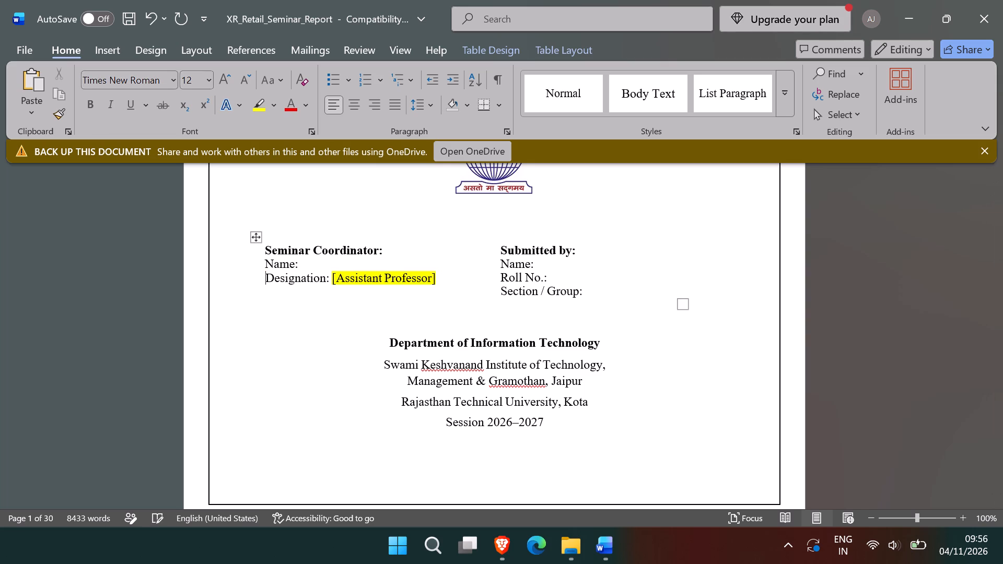
Delete the highlighted [Assistant Professor] placeholder after Designation under Seminar Coordinator on the cover page.
click(448, 277)
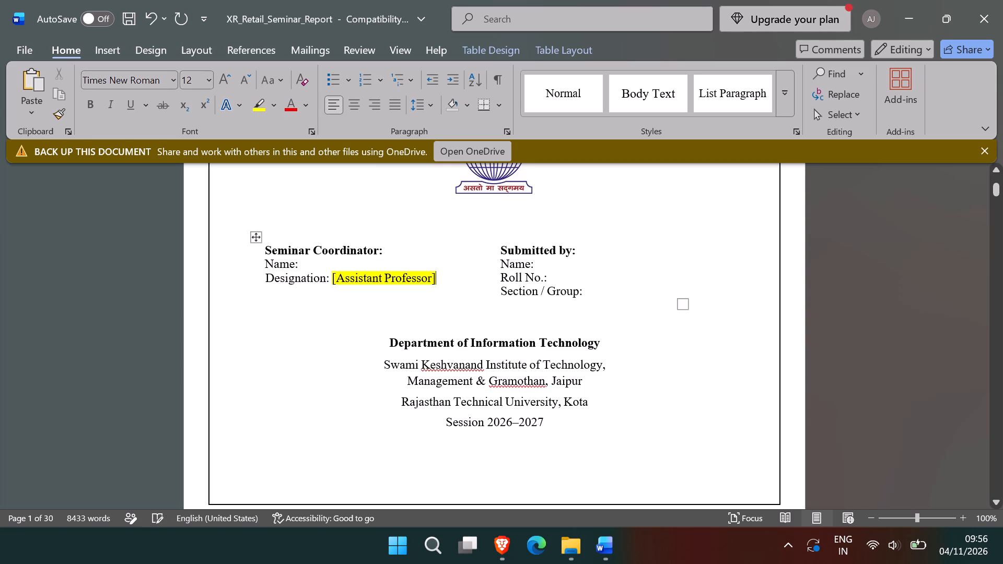
key(BackSpace)
key(BackSpace)
key(BackSpace)
key(BackSpace)
key(BackSpace)
key(BackSpace)
key(BackSpace)
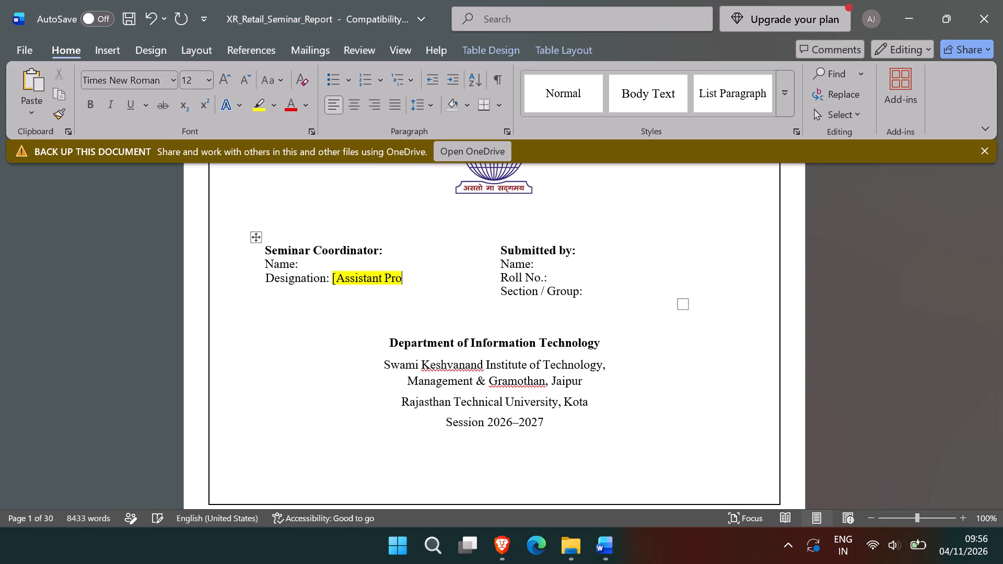
key(BackSpace)
key(BackSpace)
key(BackSpace)
key(BackSpace)
key(BackSpace)
key(BackSpace)
key(BackSpace)
key(BackSpace)
key(BackSpace)
key(BackSpace)
key(BackSpace)
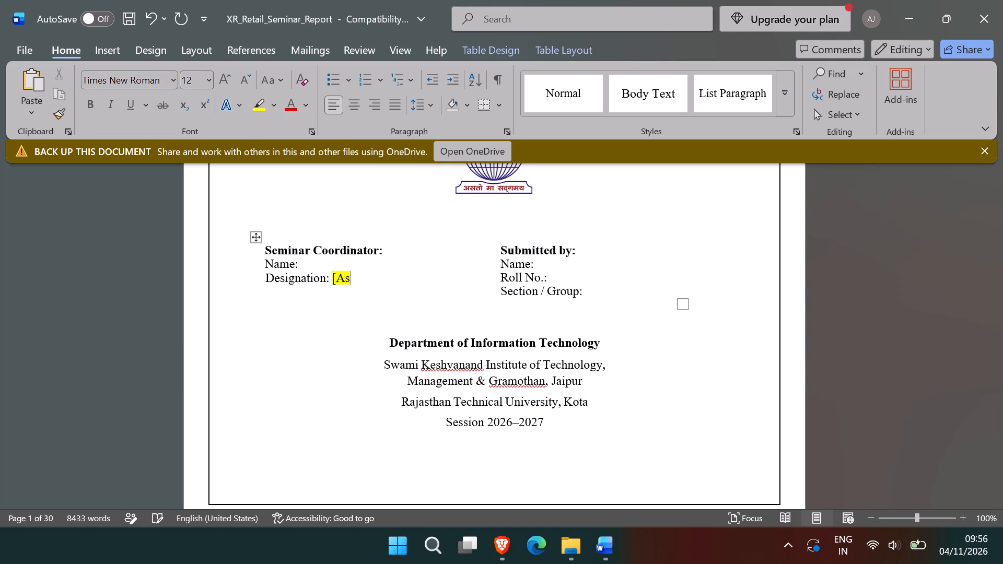
key(BackSpace)
key(BackSpace)
key(BackSpace)
key(BackSpace)
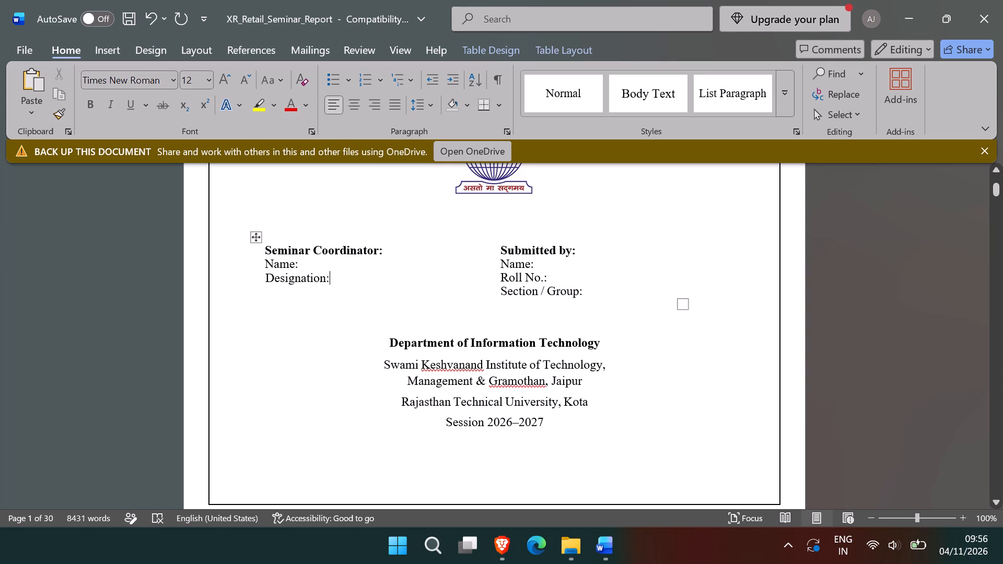
Look through the certificate and acknowledgement pages for remaining highlighted placeholders, and return to the cover page.
scroll(444, 328, down, 1)
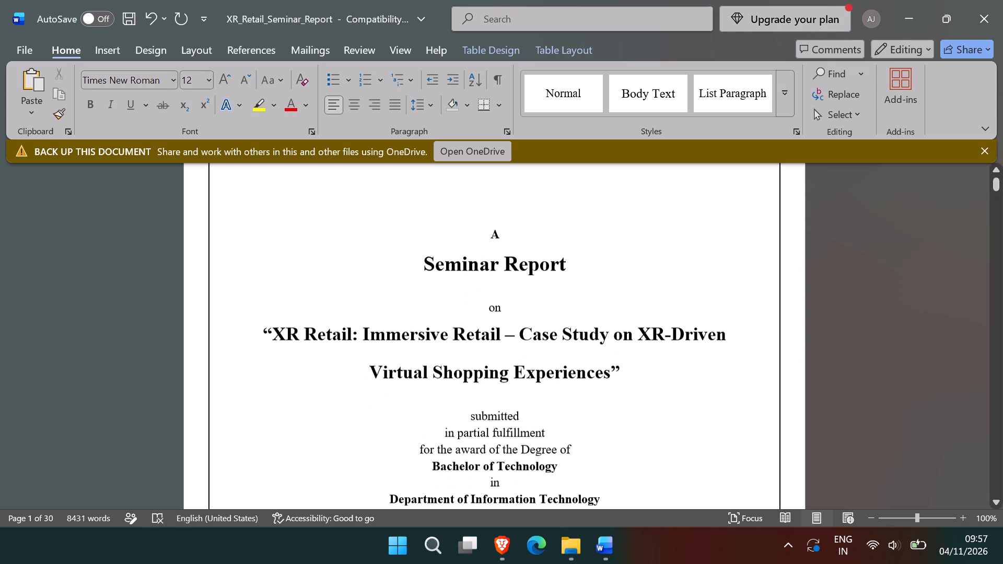
scroll(444, 328, down, 1)
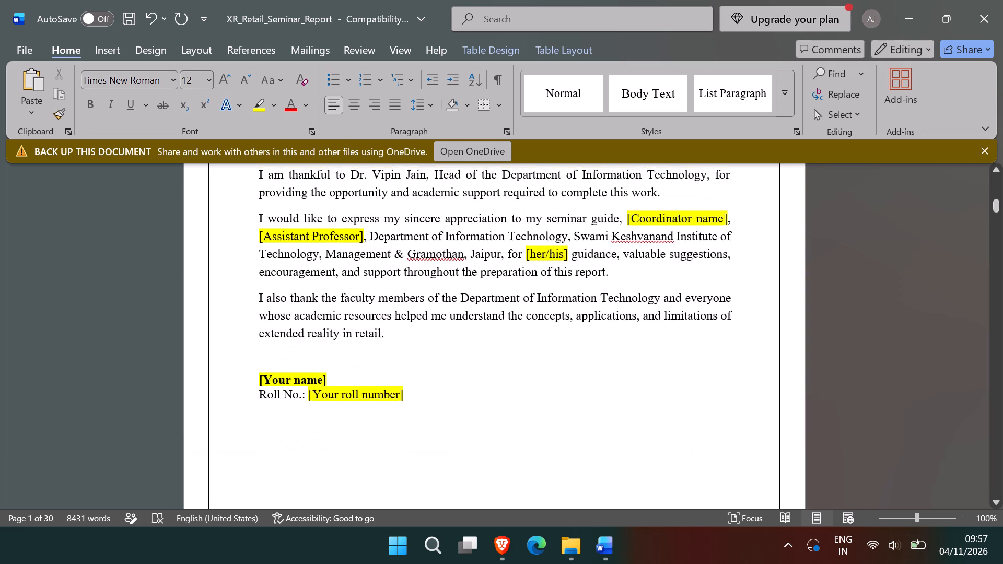
scroll(444, 328, up, 3)
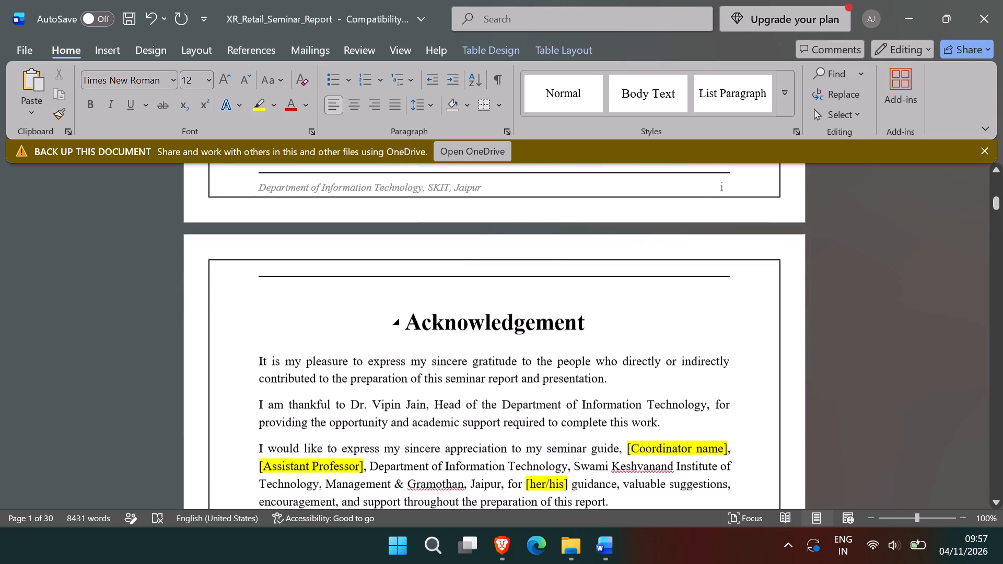
scroll(444, 328, up, 4)
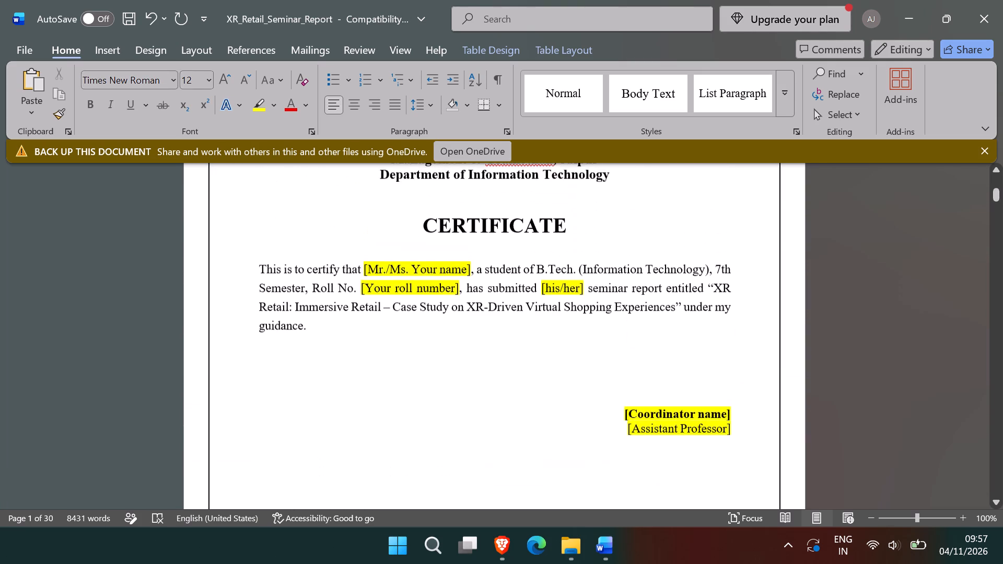
scroll(444, 328, up, 3)
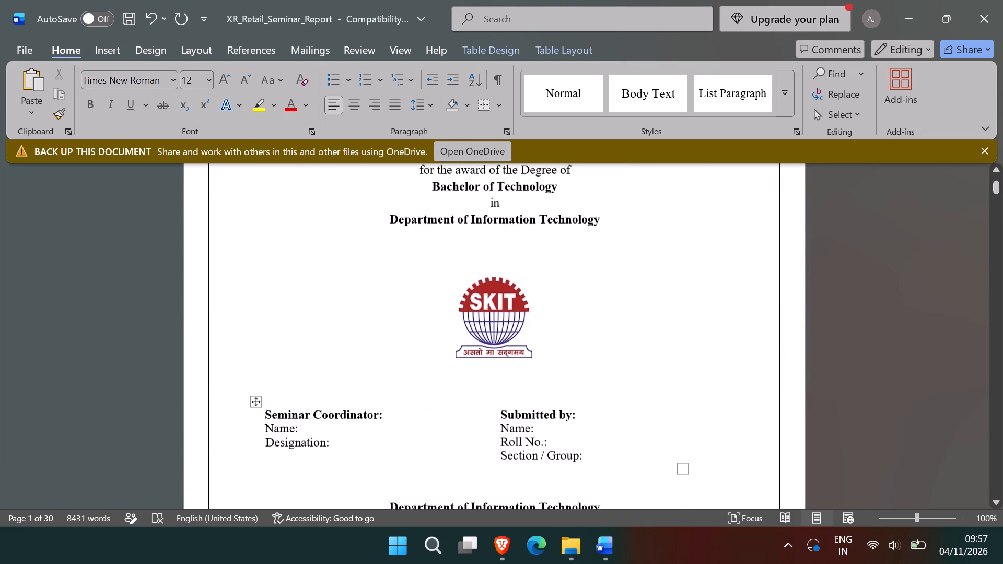
scroll(444, 328, up, 1)
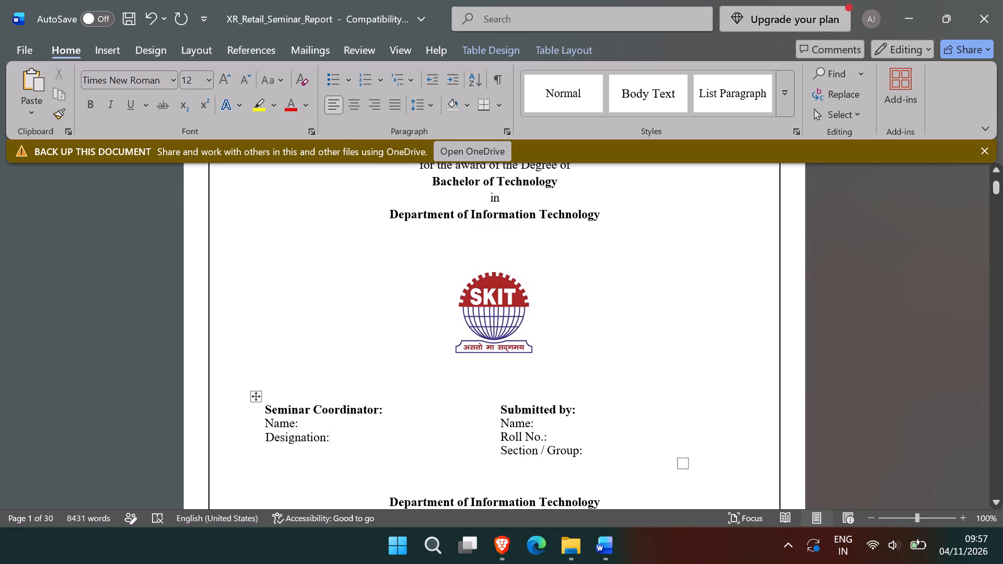
Snap the seminar report window to the left half of the screen and switch to the Brave browser.
key(super+Left)
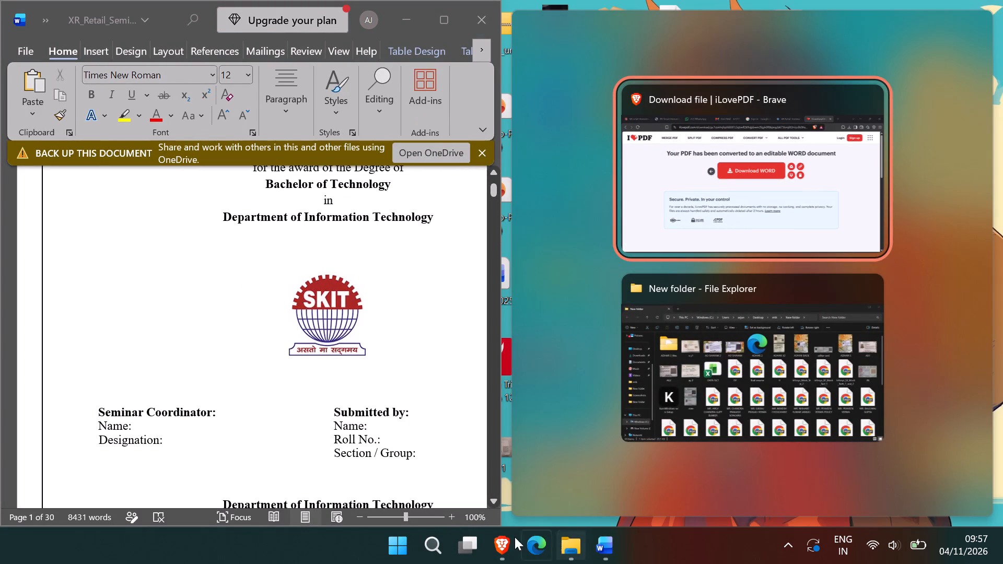
click(504, 546)
click(504, 546)
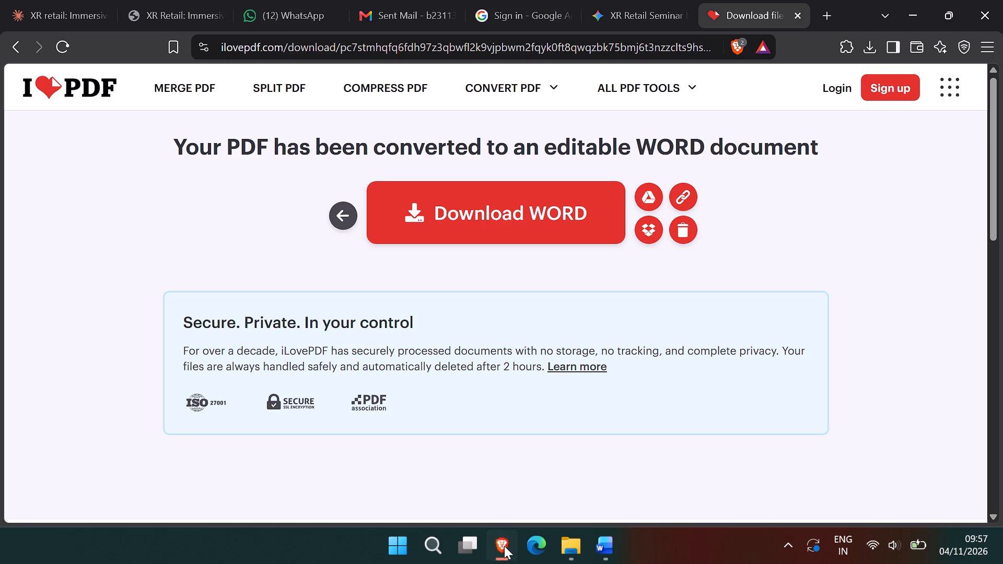
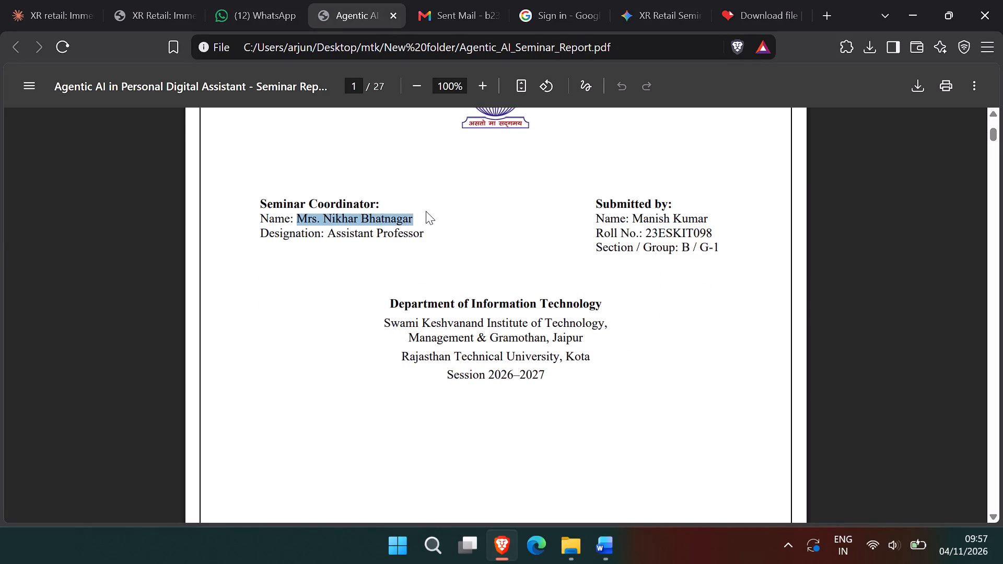
Copy the coordinator's name from the Agentic AI seminar report PDF into the Seminar Coordinator Name field on the Word cover page.
key(ctrl+c)
drag(891, 6, 907, 7)
click(907, 7)
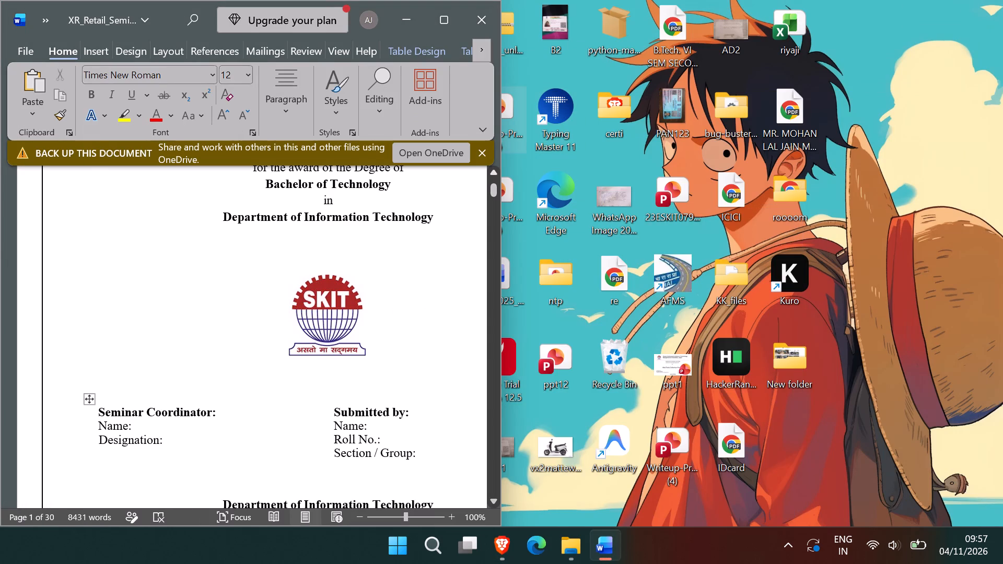
click(143, 426)
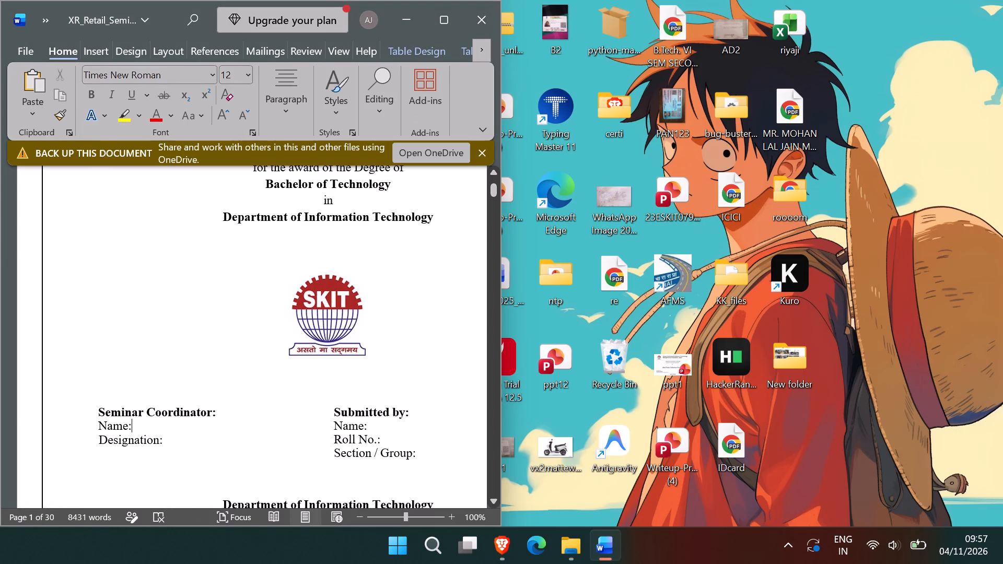
key(ctrl+v)
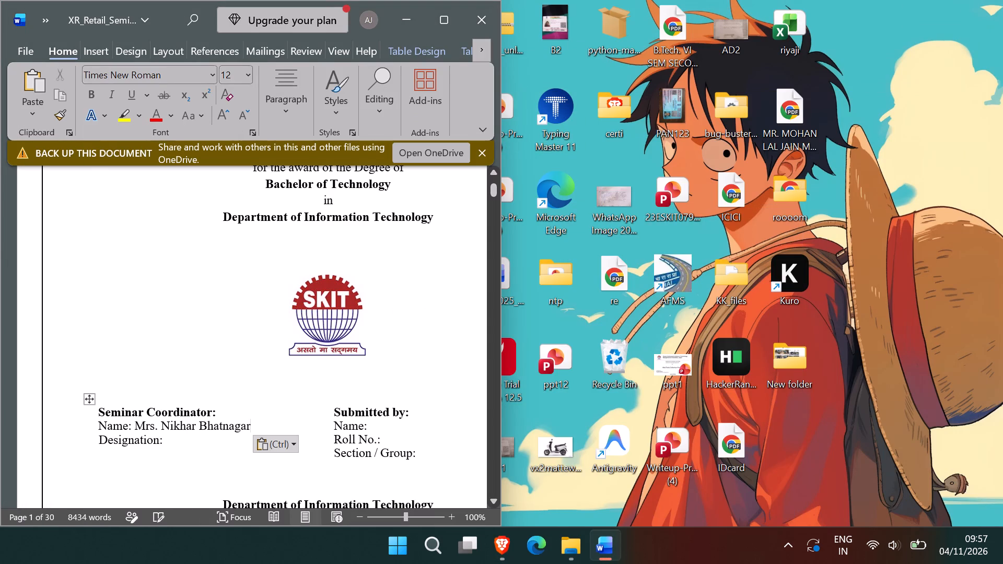
Copy the designation Assistant Professor from the PDF in the browser into the Designation field under Seminar Coordinator in Word.
click(182, 441)
click(497, 550)
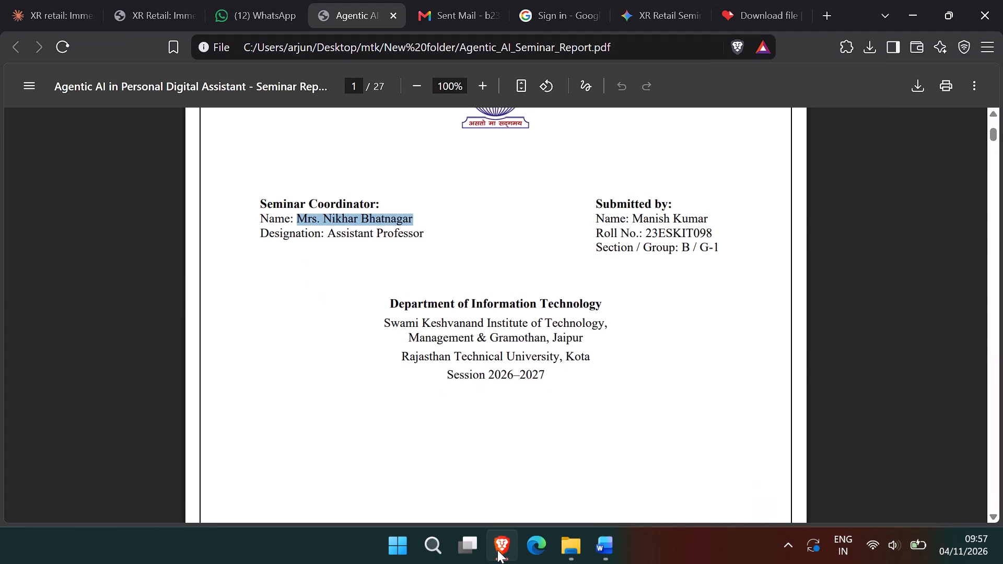
click(328, 248)
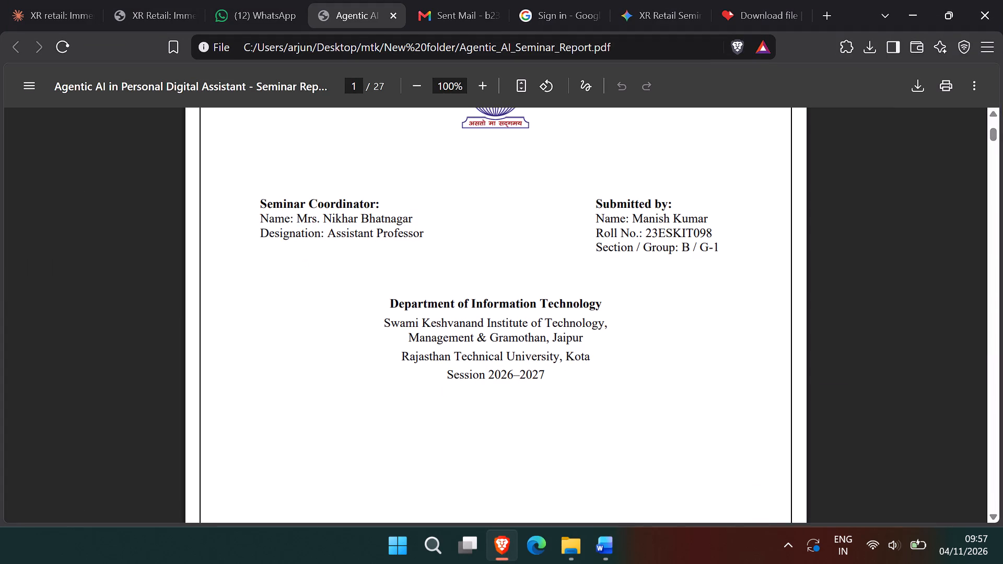
drag(330, 232, 427, 232)
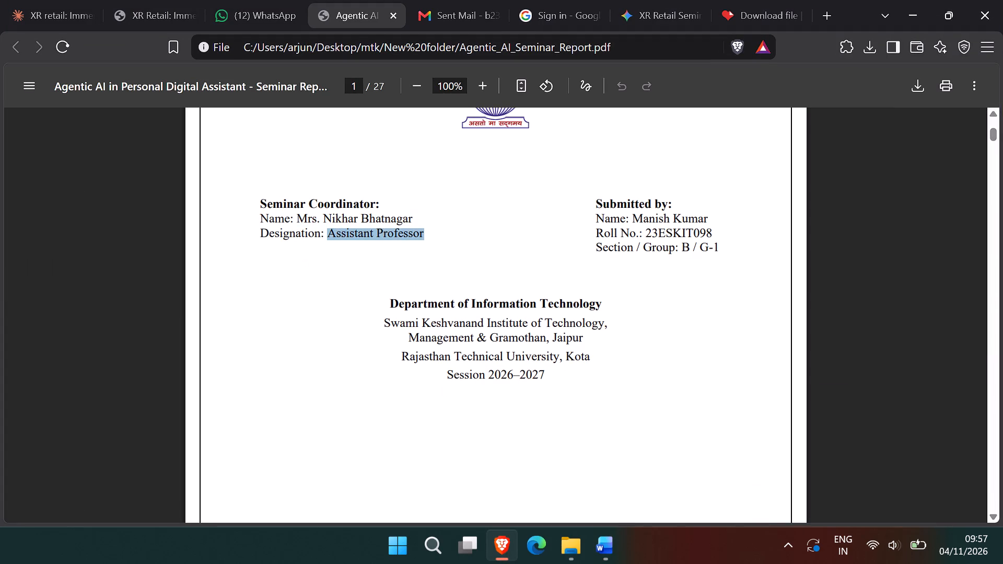
key(ctrl+c)
click(508, 541)
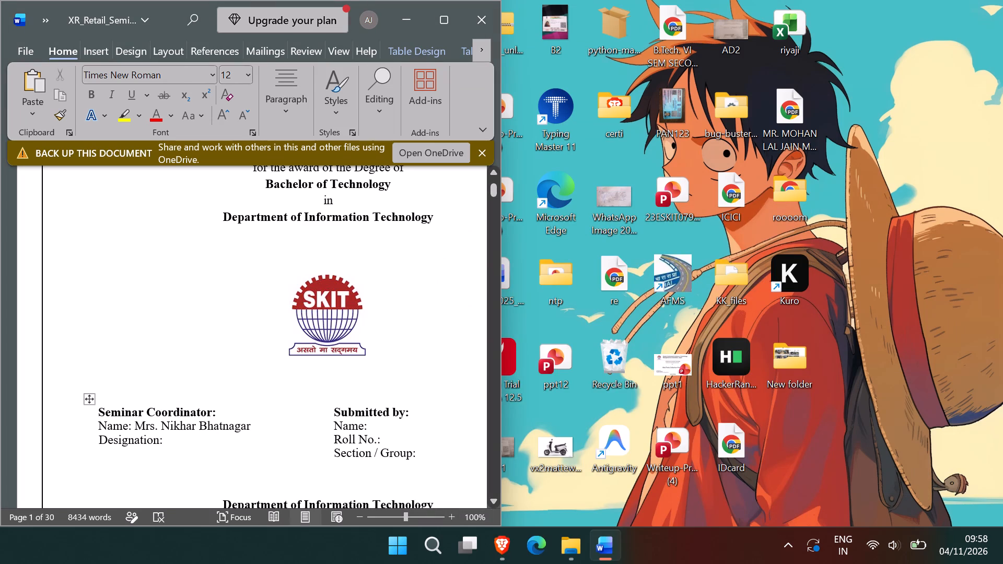
key(ctrl+v)
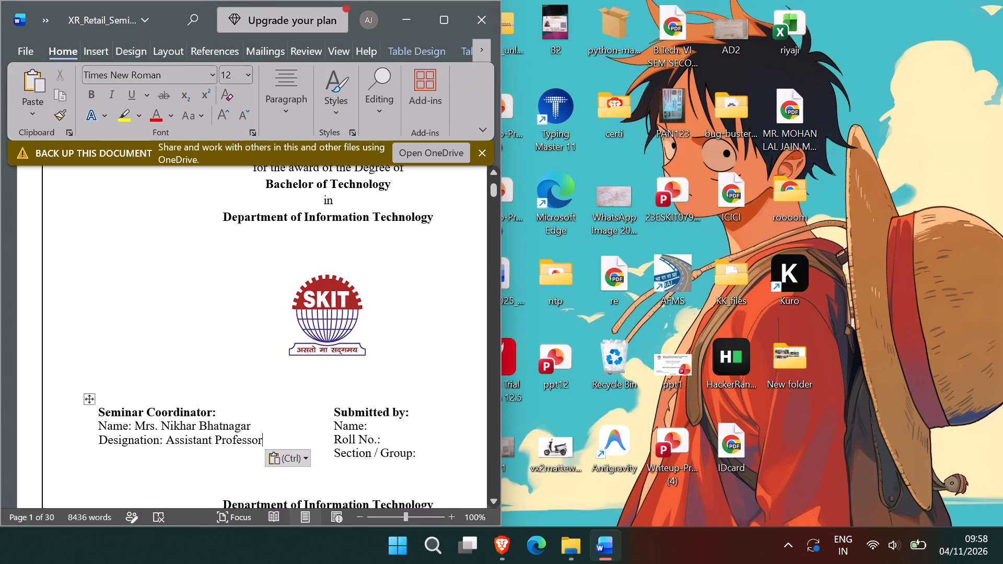
Start filling the Name field under Submitted by in Word, consulting the Agentic AI report PDF in the browser.
click(374, 426)
click(488, 544)
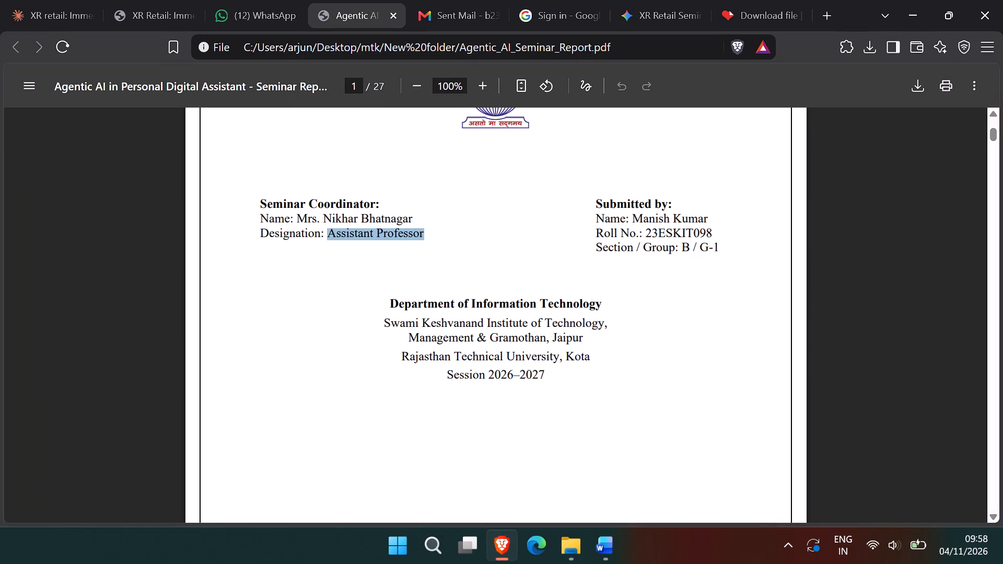
Replace the Section / Group line under Submitted by in the Word cover page with "Section / Group: B / G-1" copied from the Agentic AI PDF.
click(478, 269)
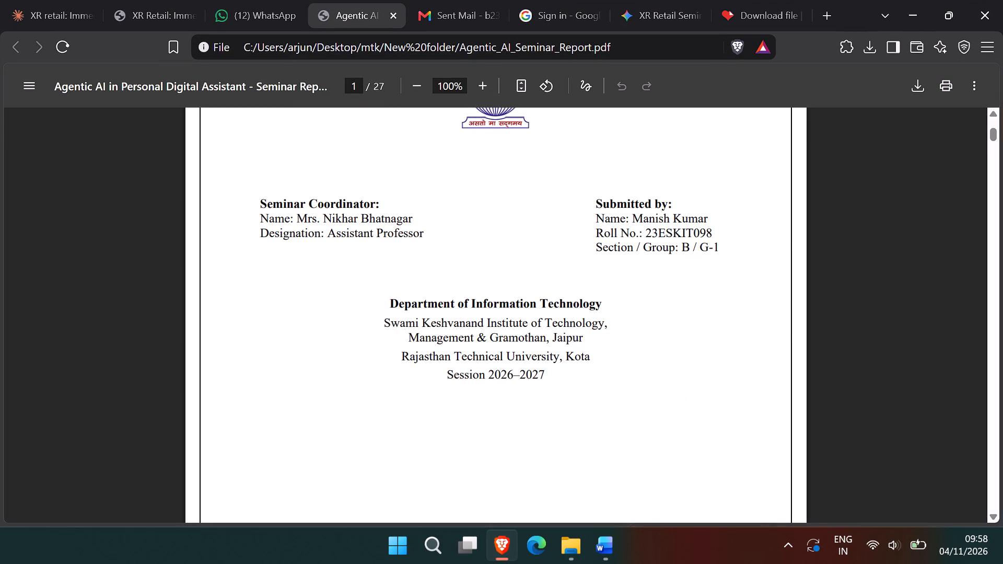
drag(597, 247, 667, 251)
drag(667, 251, 721, 246)
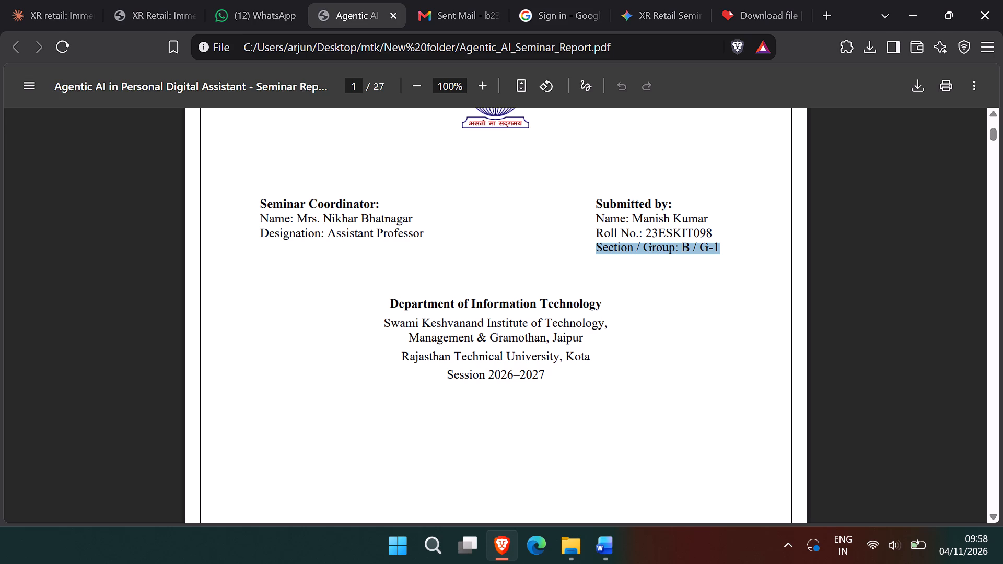
key(ctrl+c)
click(516, 536)
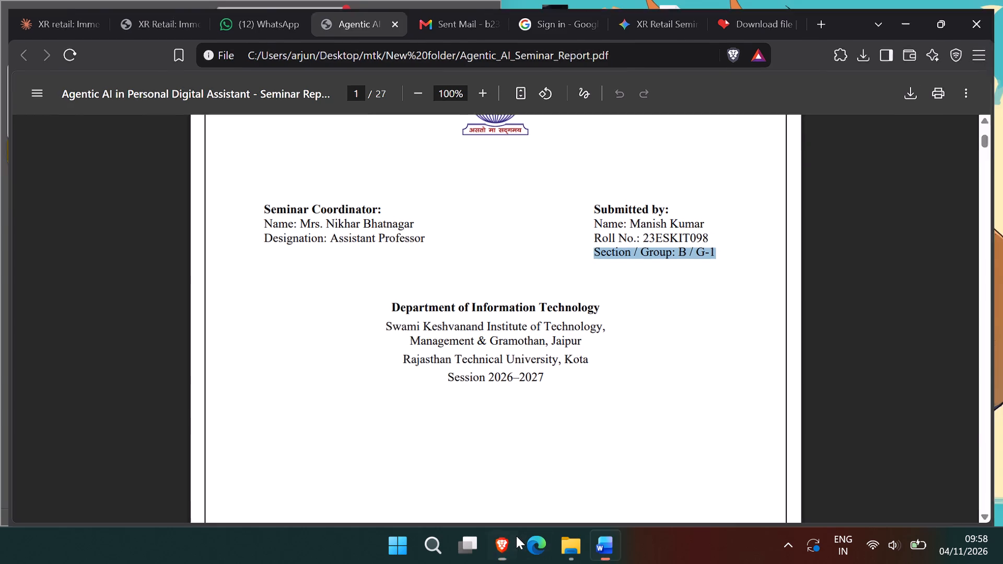
click(430, 454)
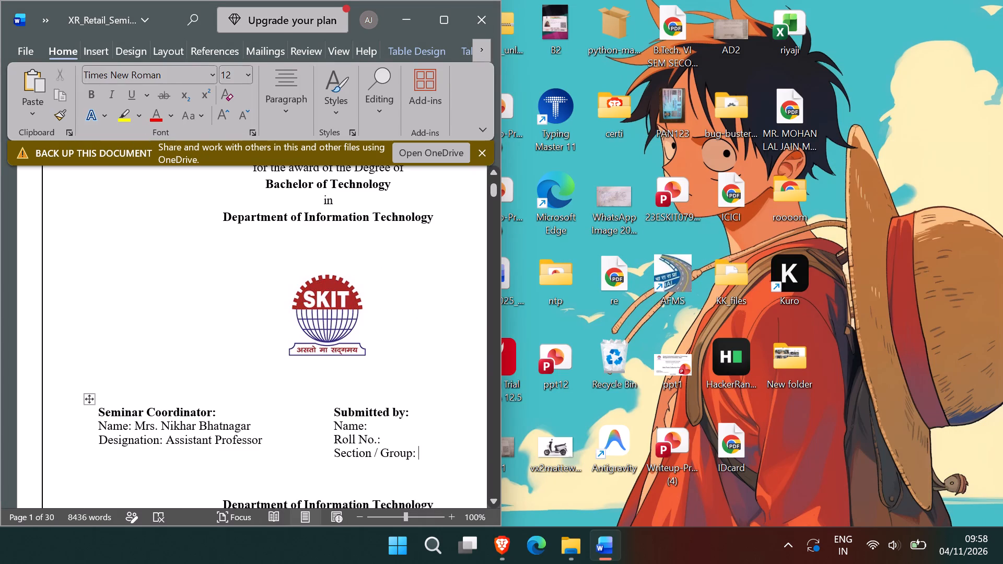
key(BackSpace)
key(BackSpace)
key(BackSpace)
key(BackSpace)
key(BackSpace)
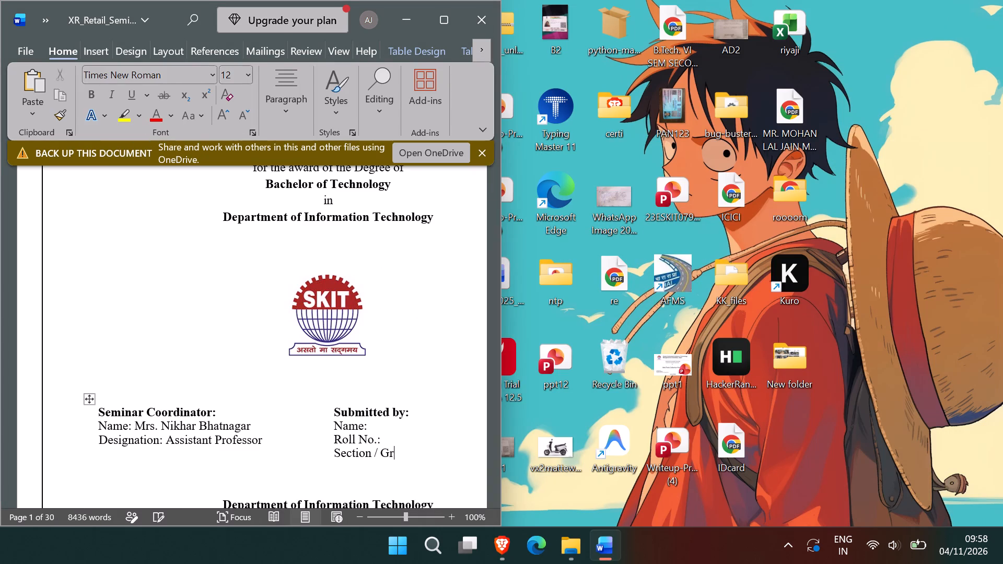
key(BackSpace)
key(BackSpace)
key(BackSpace)
key(BackSpace)
key(BackSpace)
key(BackSpace)
key(BackSpace)
key(BackSpace)
key(BackSpace)
key(BackSpace)
key(BackSpace)
key(BackSpace)
key(ctrl+v)
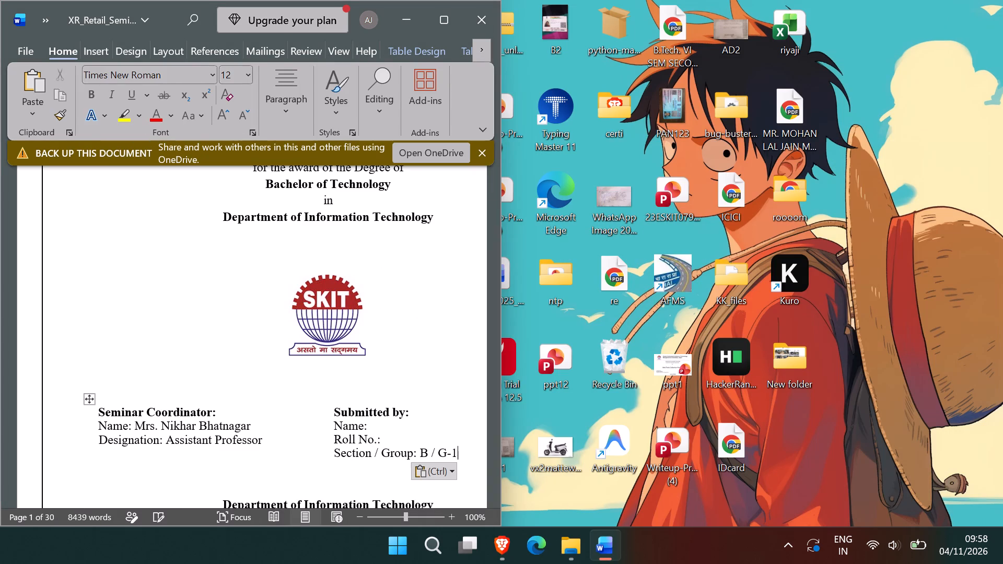
Enter the student's roll number after Roll No. under Submitted by on the cover page.
click(389, 434)
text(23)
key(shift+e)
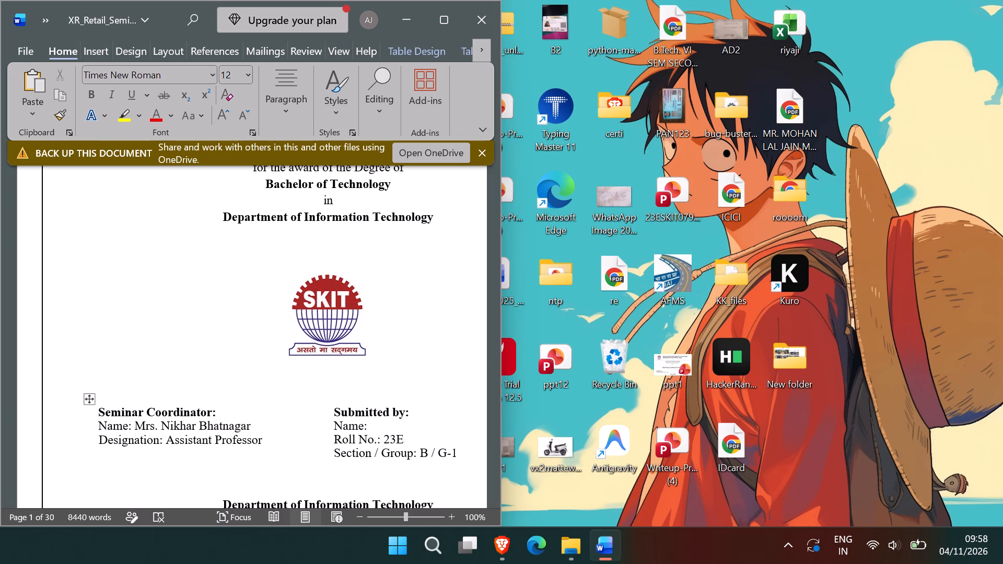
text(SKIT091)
Enter the student's full name after Name under Submitted by on the cover page.
click(380, 424)
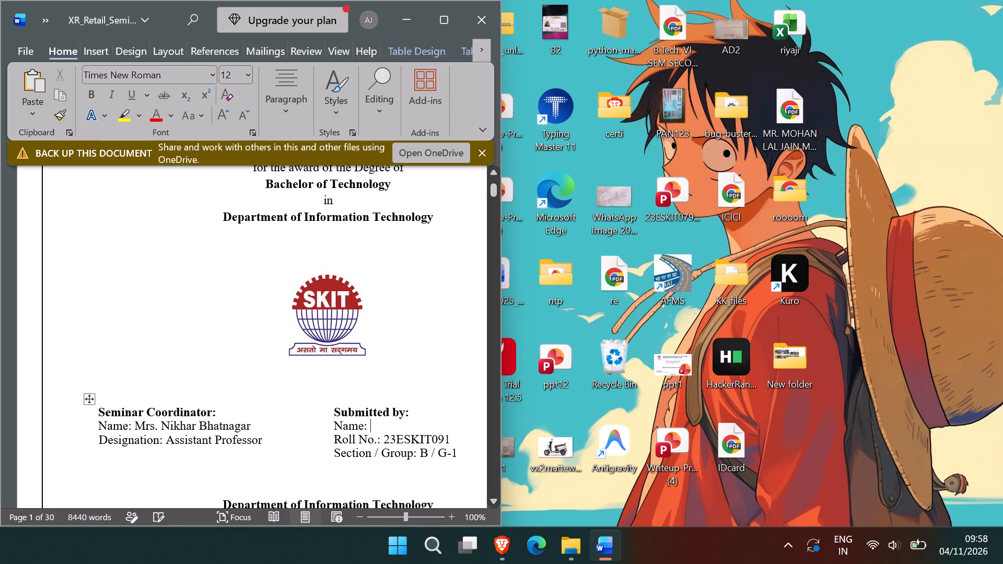
click(380, 424)
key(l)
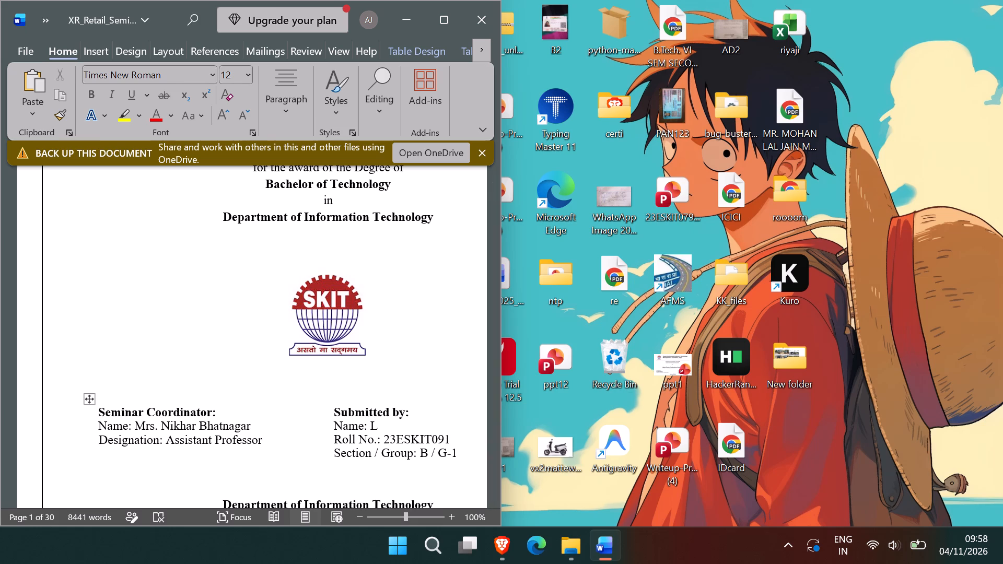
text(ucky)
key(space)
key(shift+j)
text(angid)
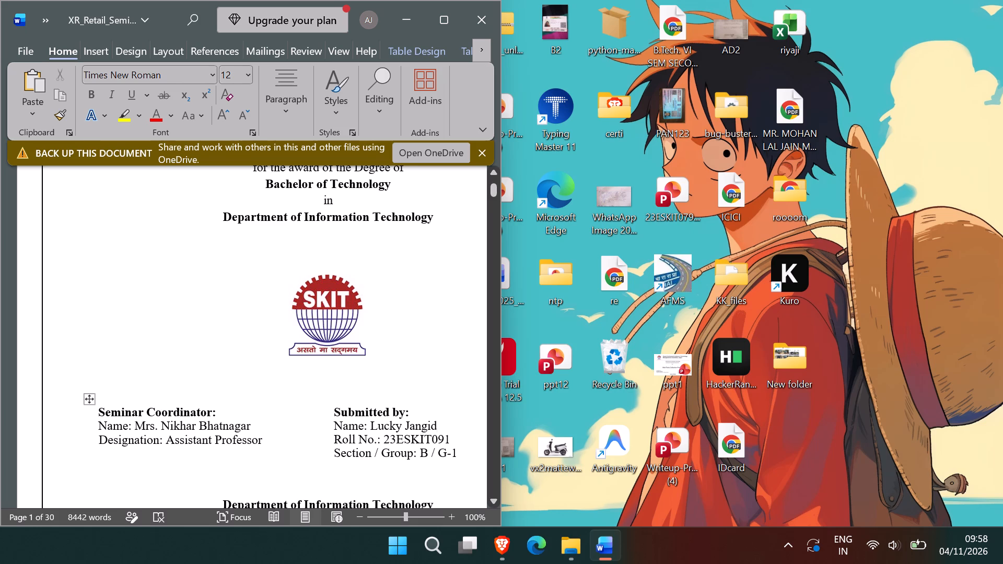
Dismiss Word's OneDrive backup notice and compare the certificate page's placeholders with the certificate wording in the Agentic AI PDF.
scroll(387, 340, down, 5)
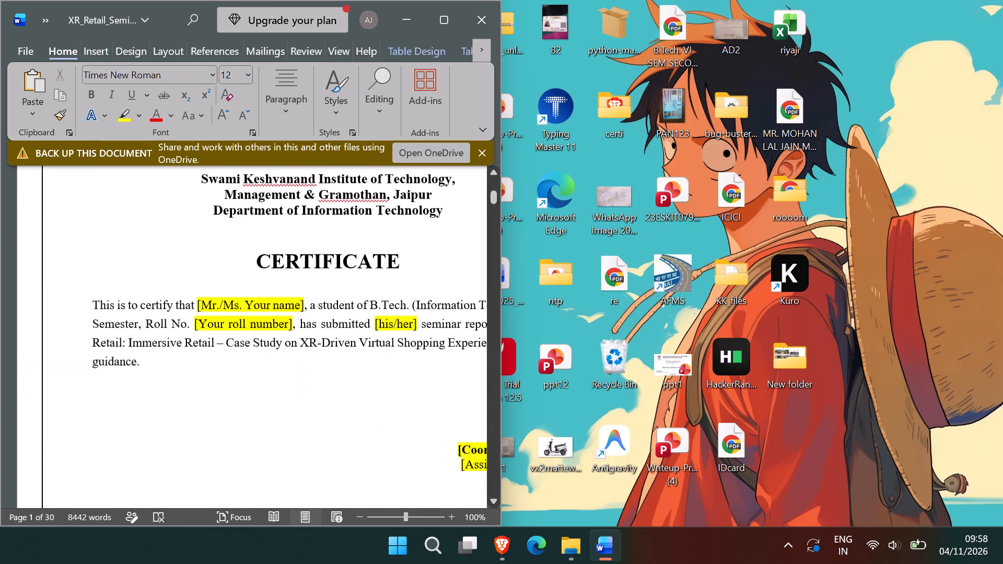
scroll(387, 340, down, 1)
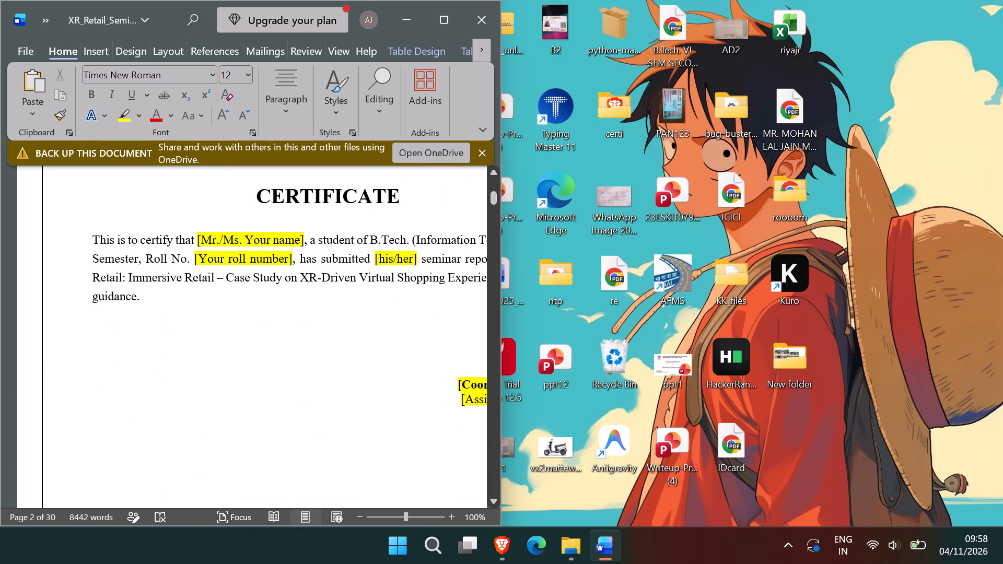
click(478, 153)
scroll(448, 352, left, 1)
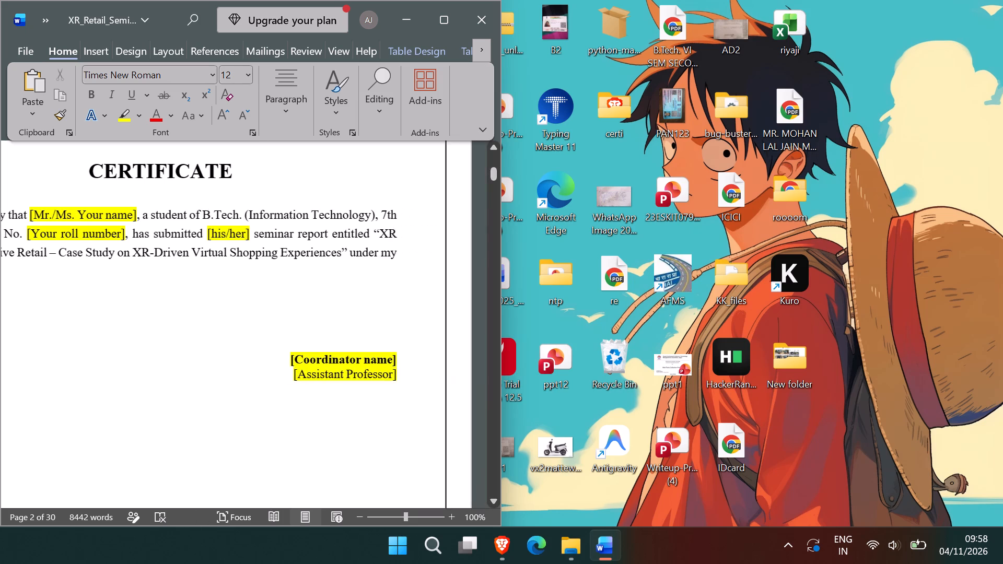
scroll(448, 352, left, 1)
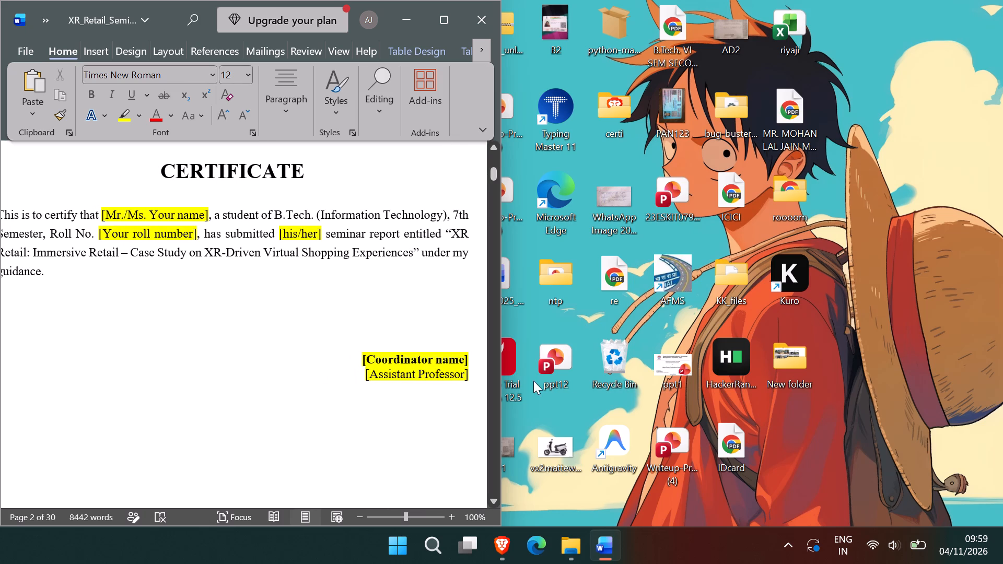
click(612, 544)
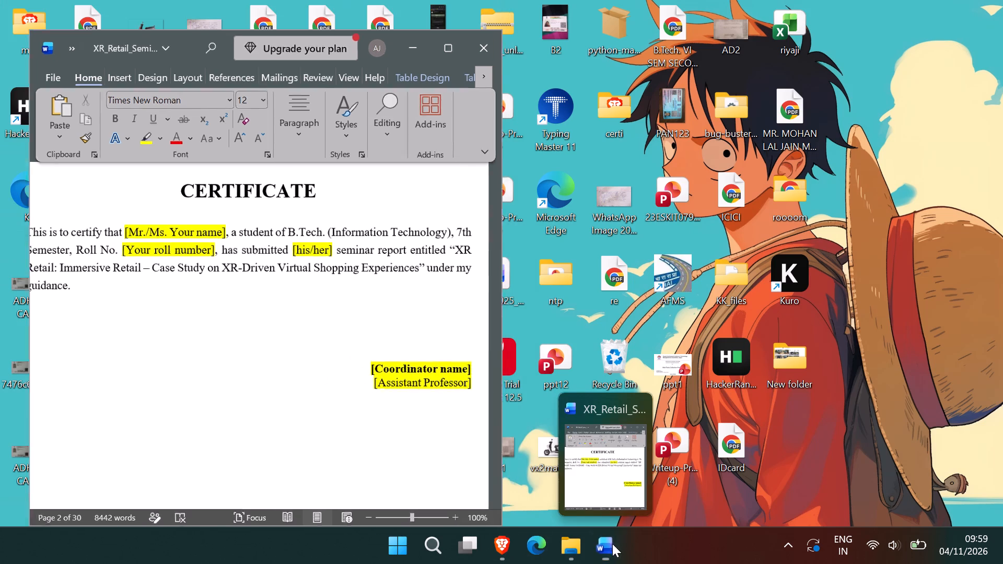
click(612, 544)
click(498, 550)
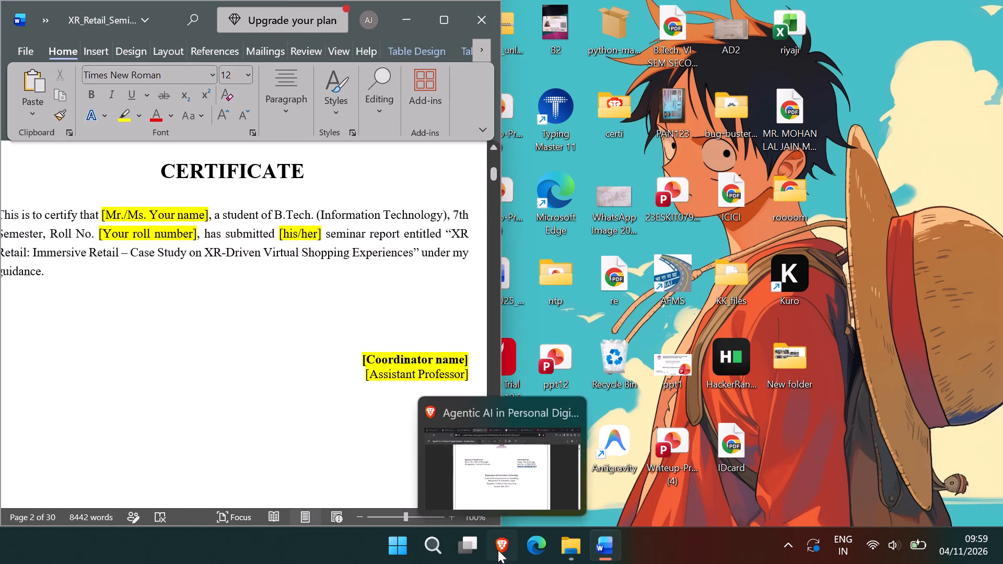
scroll(570, 316, down, 3)
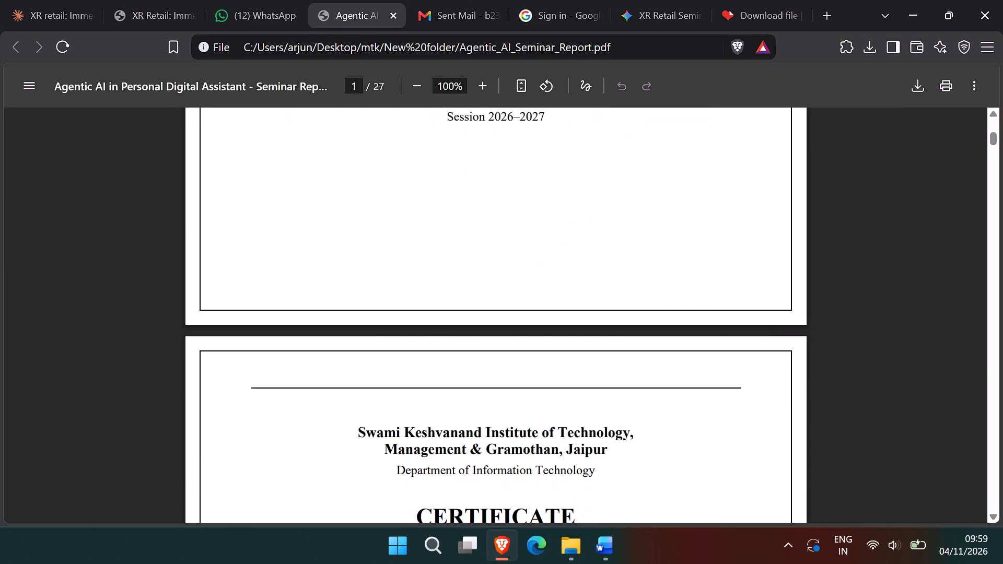
scroll(570, 316, down, 4)
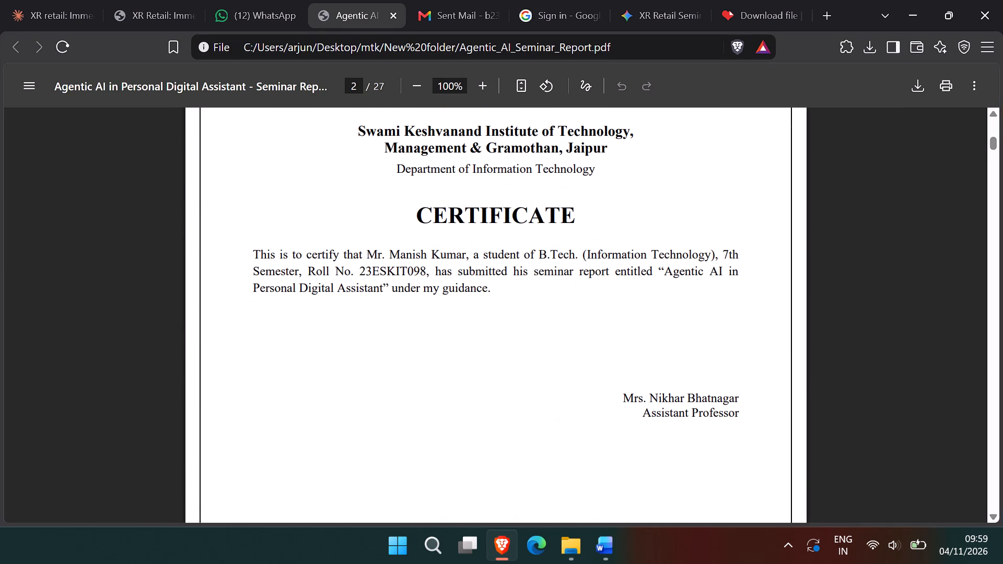
drag(368, 251, 459, 253)
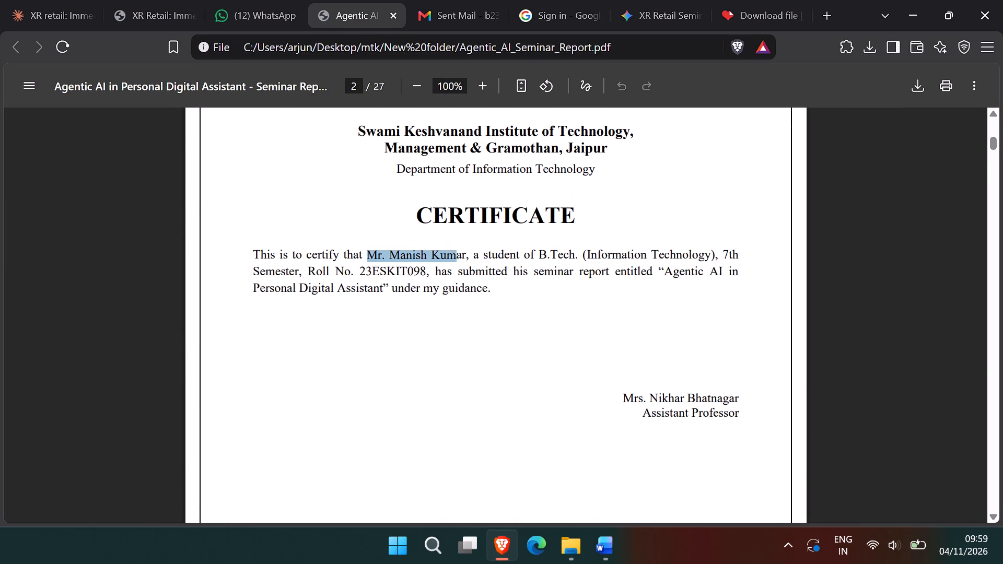
drag(459, 253, 382, 260)
click(382, 260)
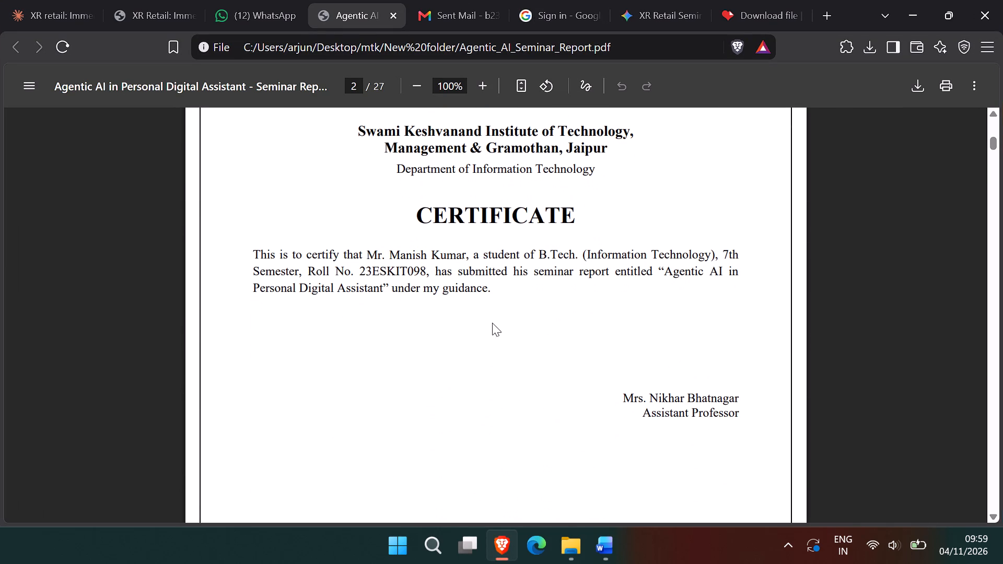
Replace the highlighted [Mr./Ms. Your name] placeholder in the Word report's certificate text with the student's full name, without a title.
click(604, 551)
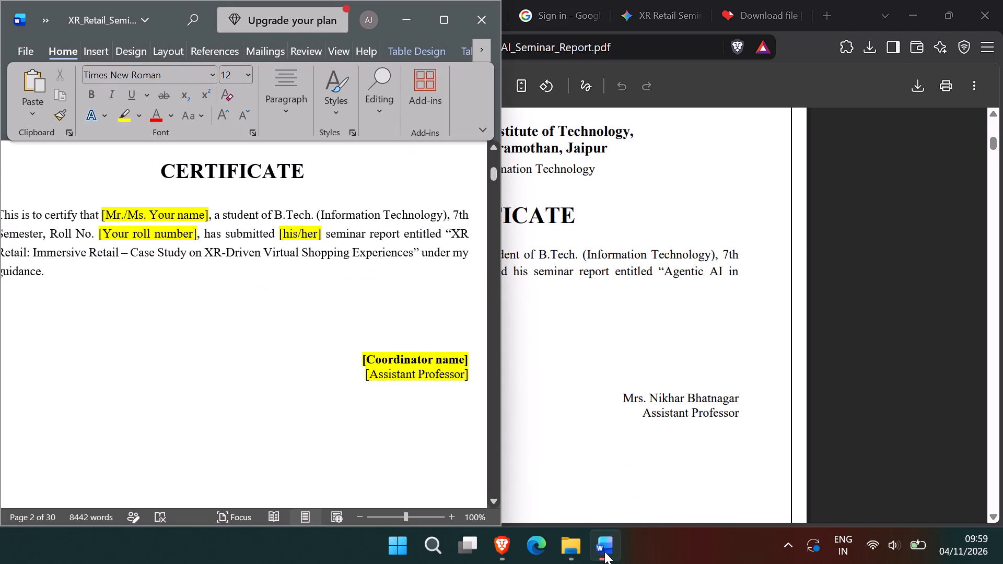
click(206, 215)
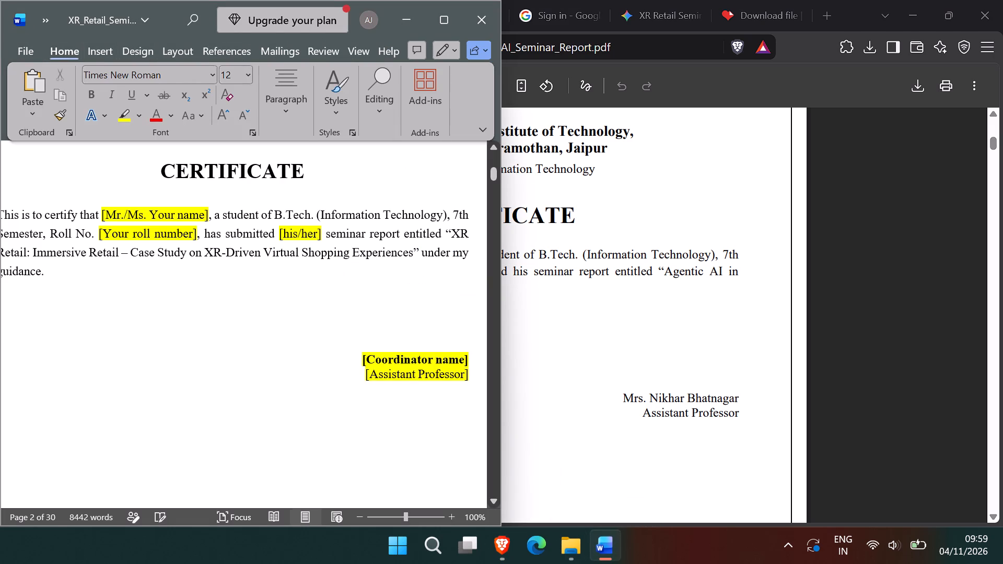
key(Right)
key(Left)
key(BackSpace)
key(BackSpace)
key(BackSpace)
key(BackSpace)
key(BackSpace)
key(BackSpace)
key(BackSpace)
key(BackSpace)
key(BackSpace)
key(BackSpace)
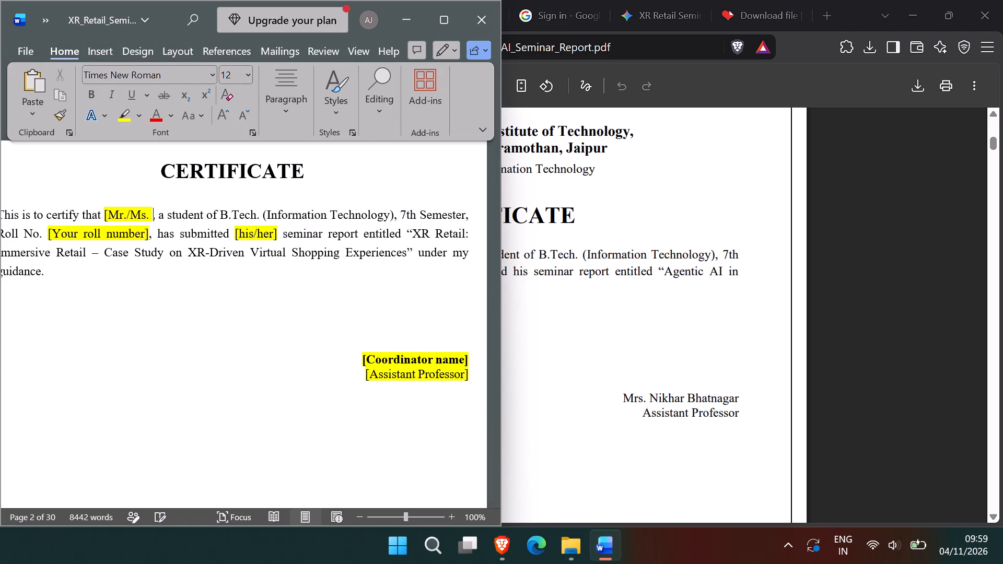
key(BackSpace)
key(BackSpace)
key(BackSpace)
key(BackSpace)
key(BackSpace)
key(BackSpace)
key(BackSpace)
key(BackSpace)
key(BackSpace)
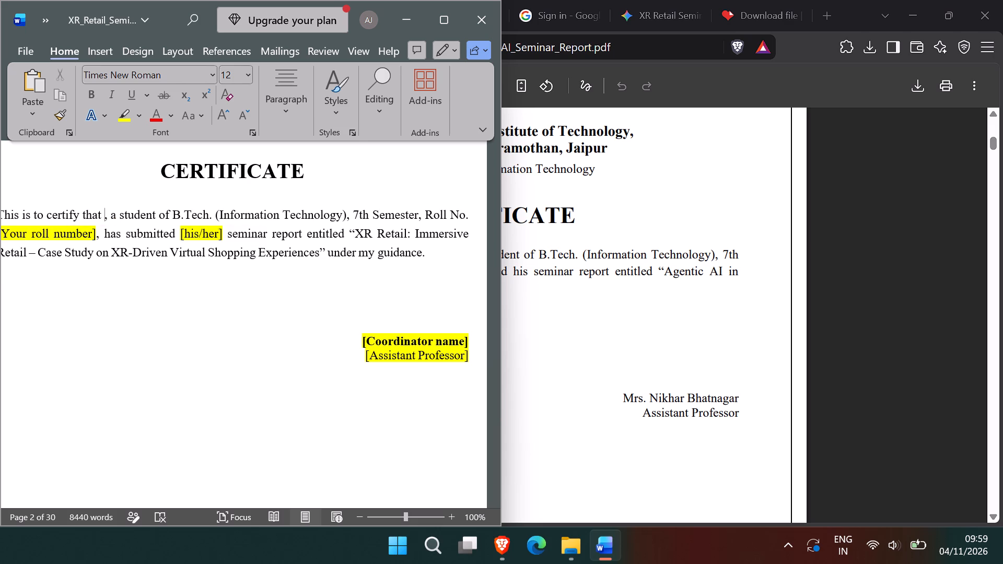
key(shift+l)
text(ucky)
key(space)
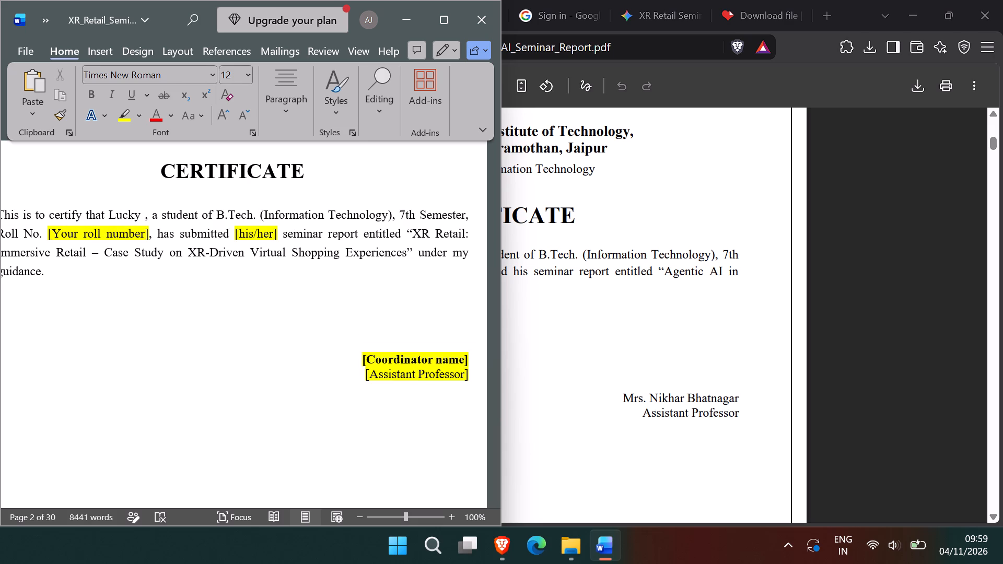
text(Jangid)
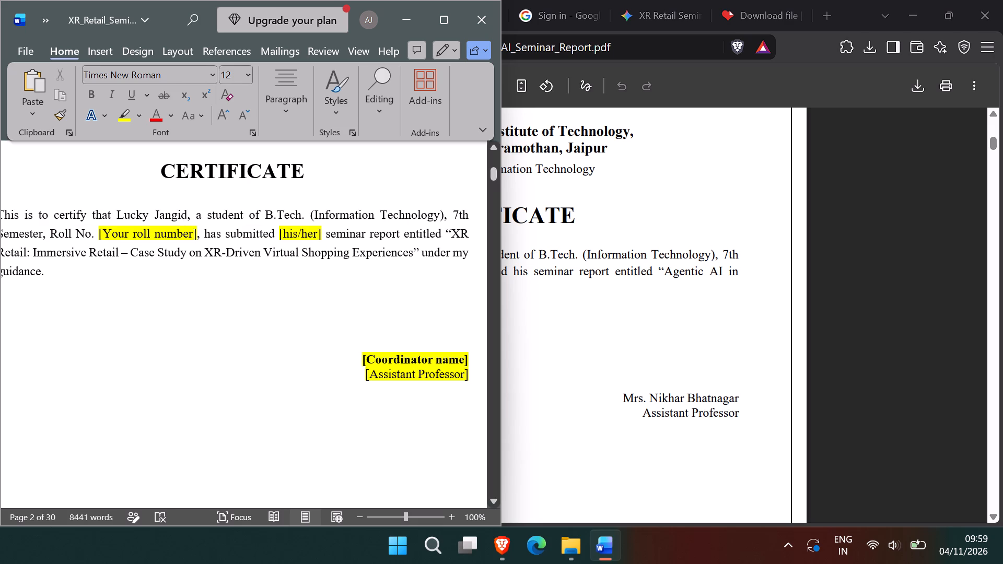
Replace the highlighted [Your roll number] placeholder in the certificate text with the student's roll number.
click(197, 240)
key(BackSpace)
key(BackSpace)
key(BackSpace)
key(BackSpace)
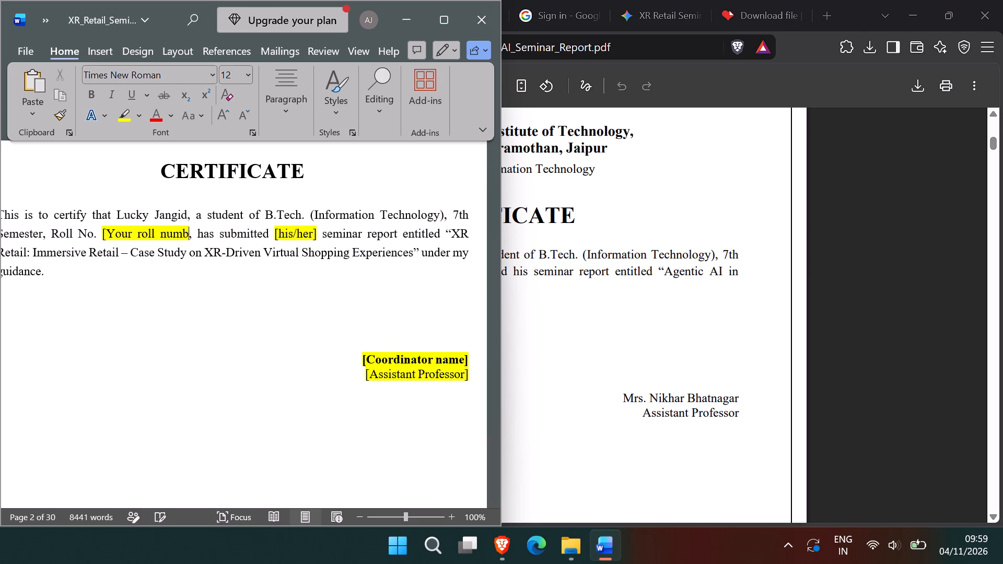
key(BackSpace)
key(BackSpace)
key(BackSpace)
key(BackSpace)
key(BackSpace)
key(BackSpace)
key(BackSpace)
key(BackSpace)
key(BackSpace)
key(BackSpace)
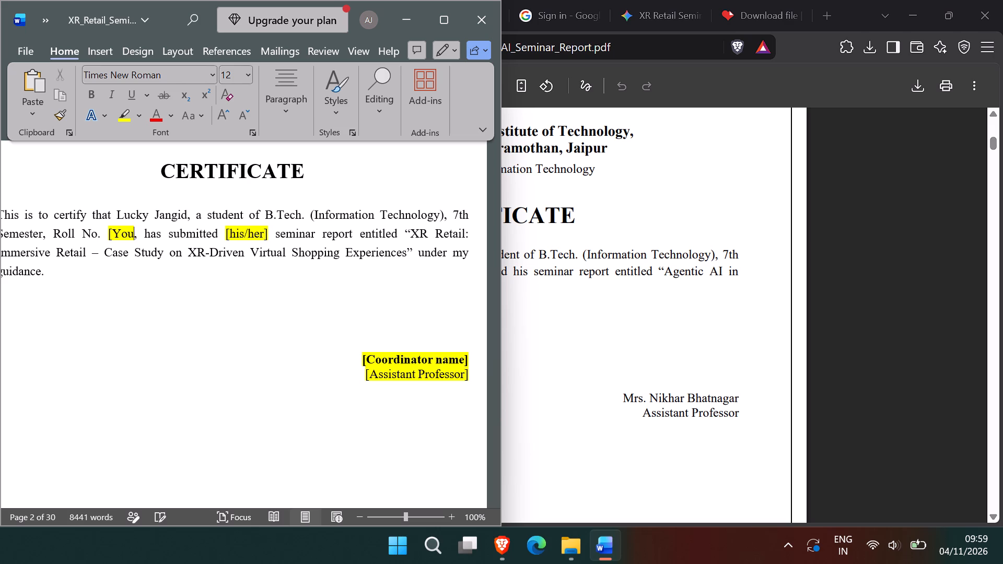
key(BackSpace)
key(BackSpace)
key(BackSpace)
key(BackSpace)
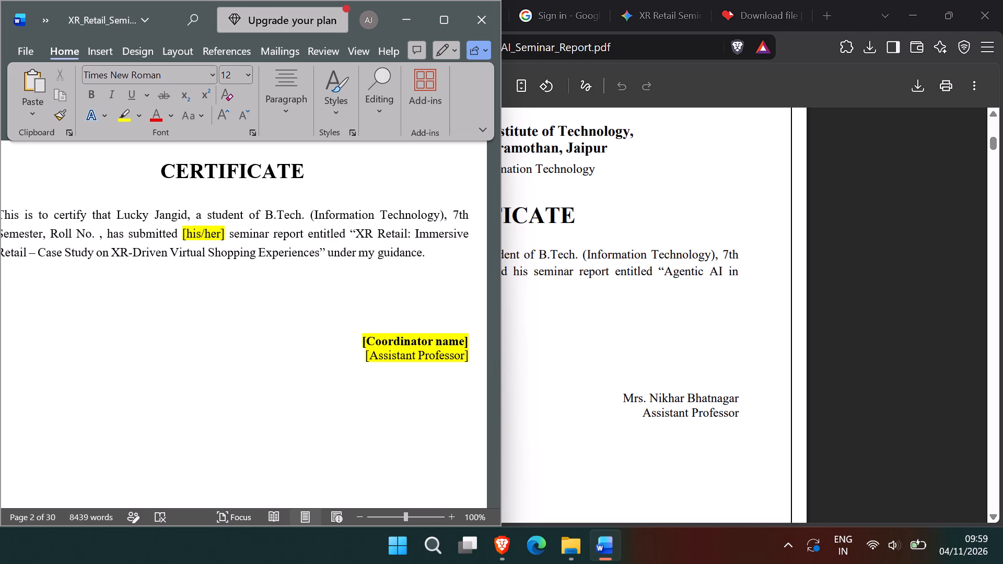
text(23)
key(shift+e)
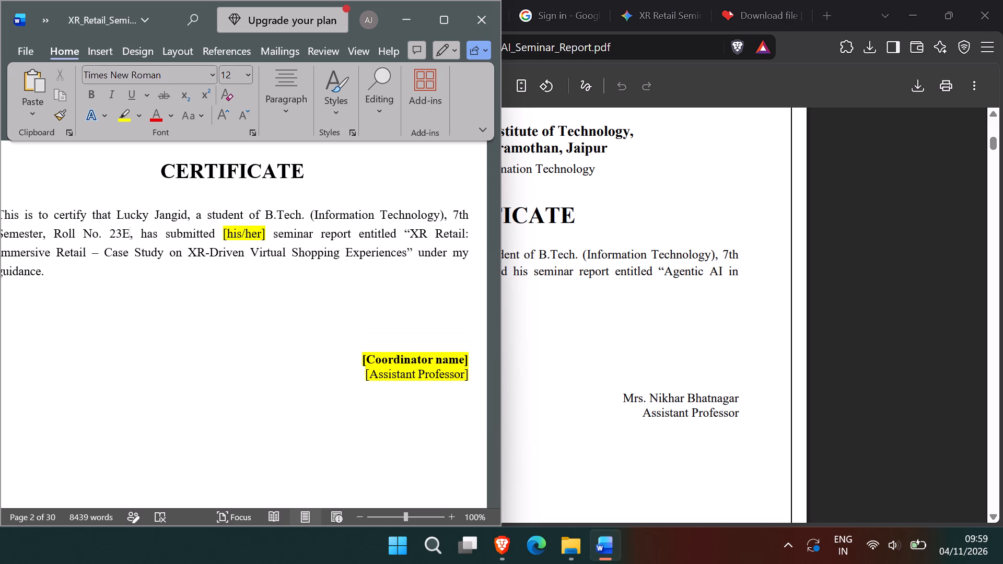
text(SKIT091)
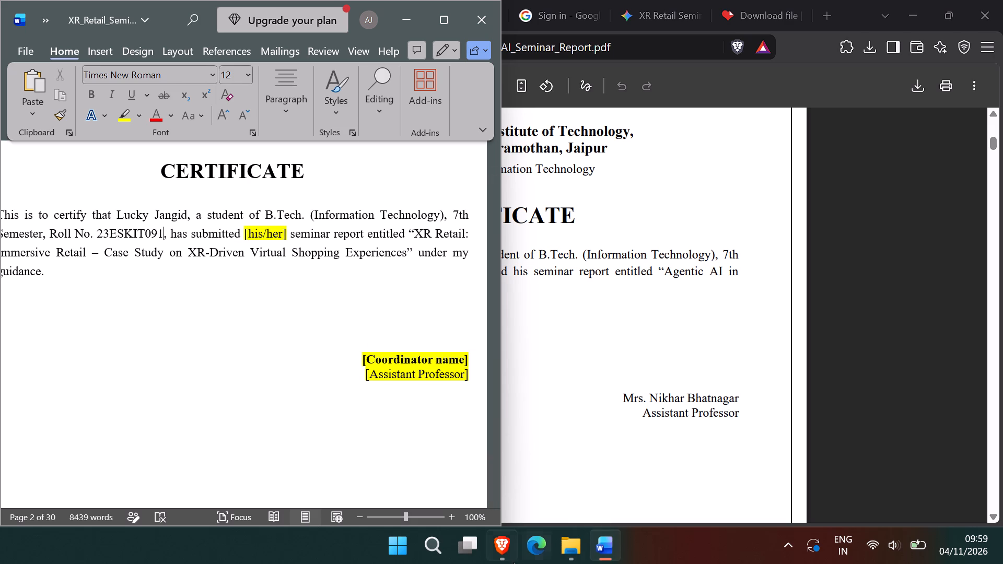
Check the Agentic AI PDF's certificate wording and replace the highlighted [his/her] placeholder in the Word certificate with "his".
click(506, 549)
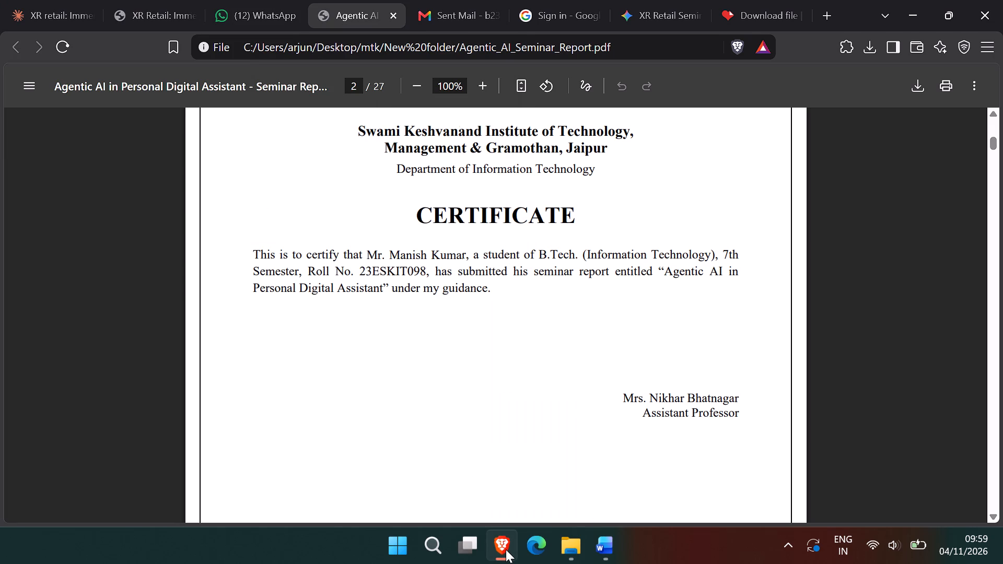
click(506, 549)
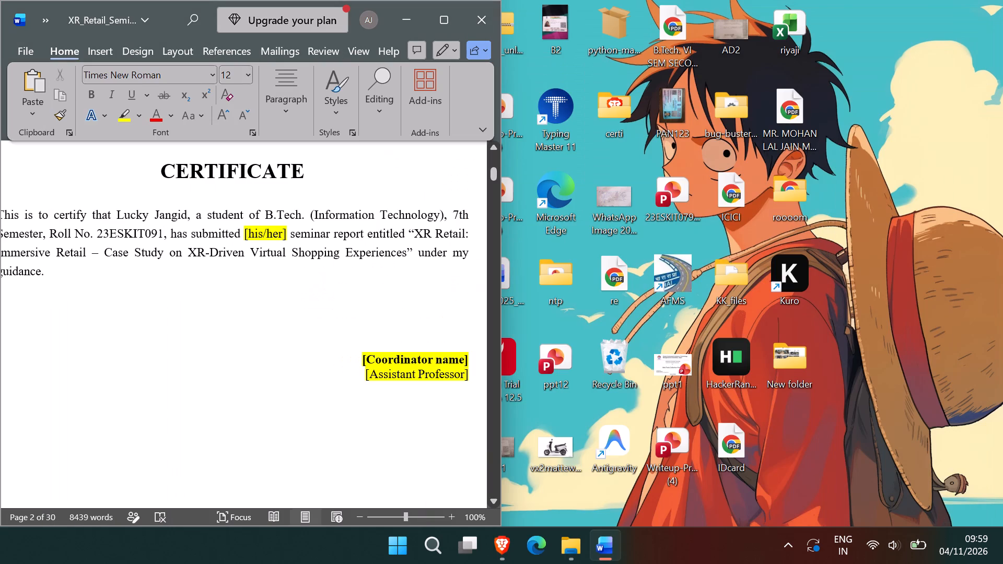
click(289, 232)
key(Left)
key(BackSpace)
key(BackSpace)
key(BackSpace)
key(BackSpace)
key(BackSpace)
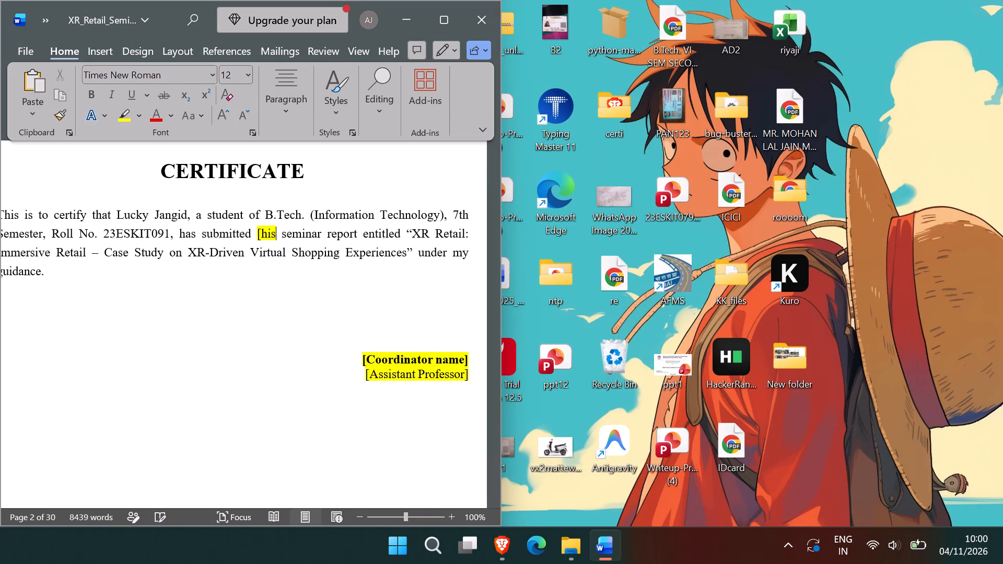
key(BackSpace)
key(BackSpace)
key(BackSpace)
key(BackSpace)
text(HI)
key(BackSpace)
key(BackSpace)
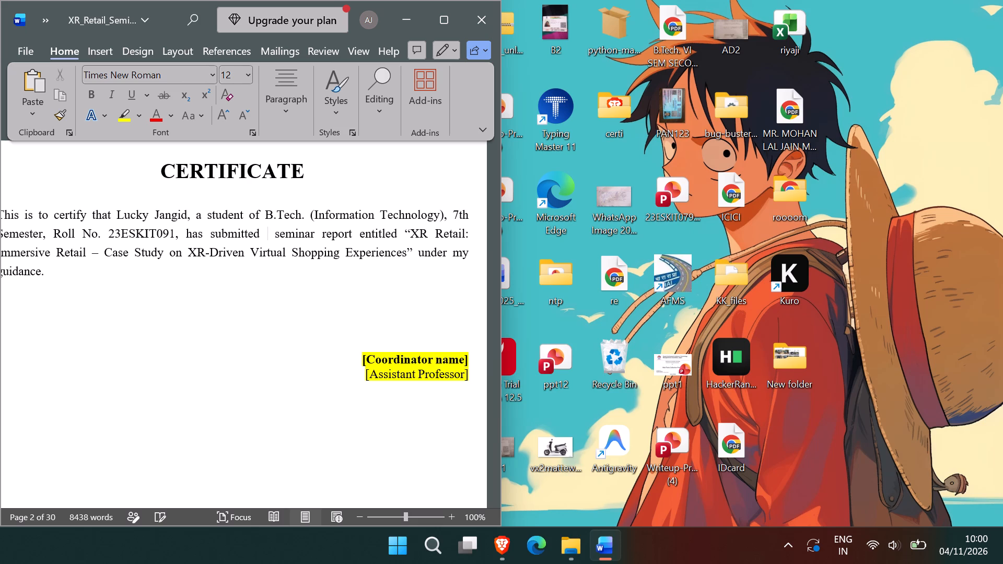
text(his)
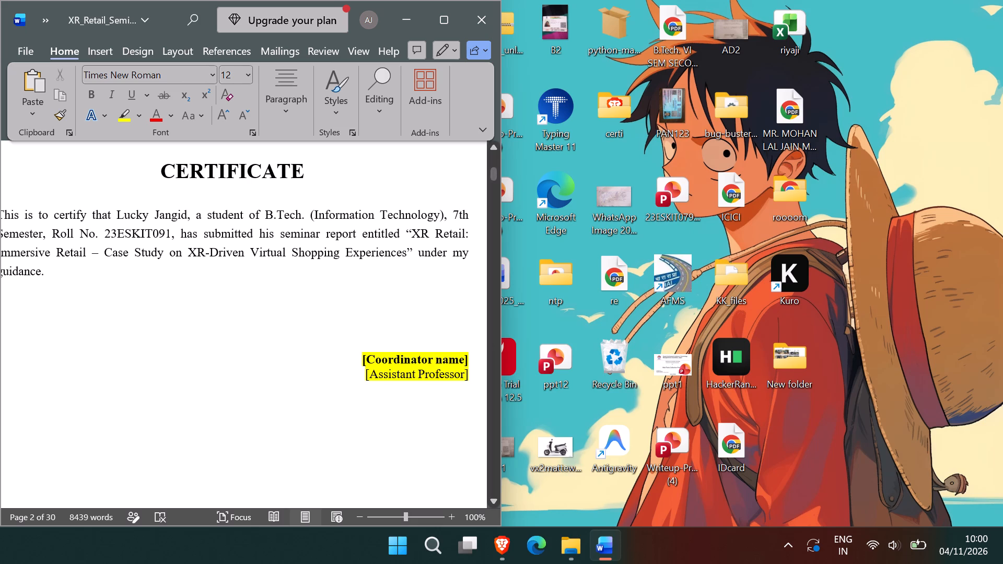
scroll(329, 363, left, 1)
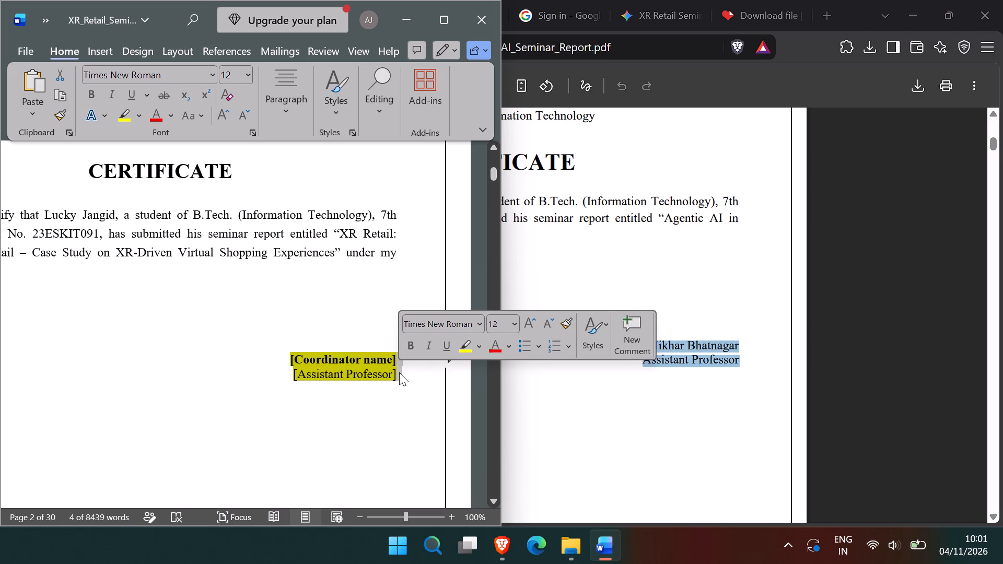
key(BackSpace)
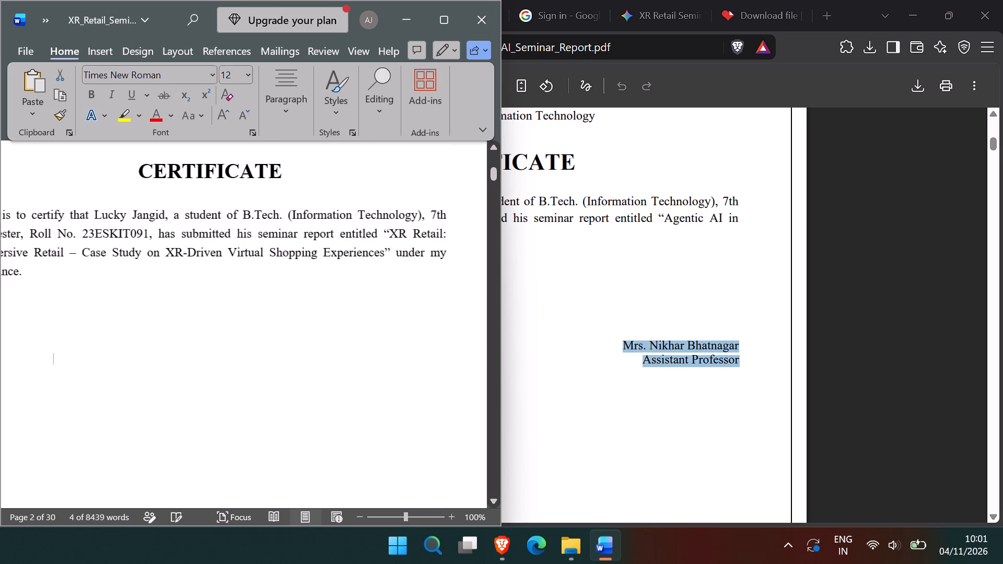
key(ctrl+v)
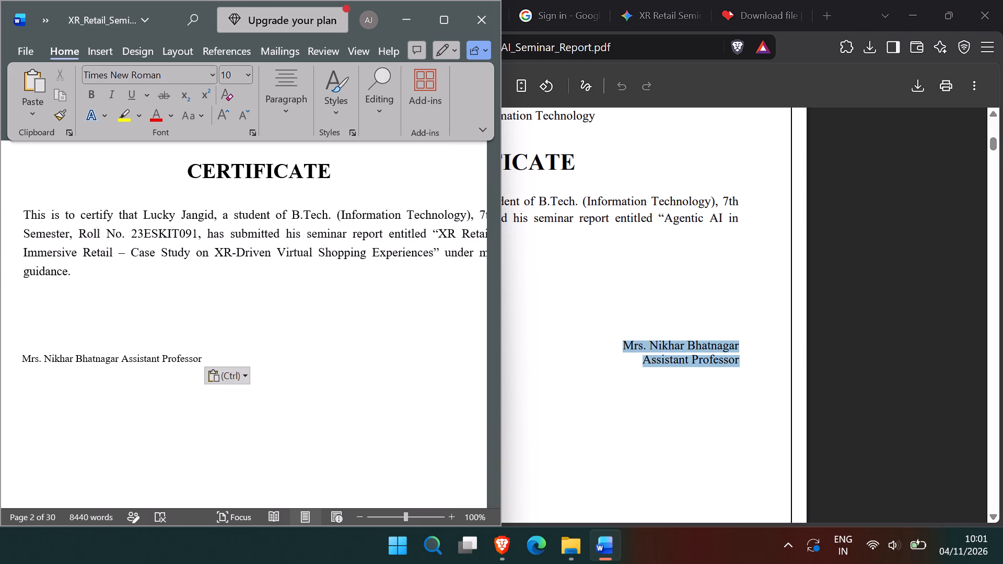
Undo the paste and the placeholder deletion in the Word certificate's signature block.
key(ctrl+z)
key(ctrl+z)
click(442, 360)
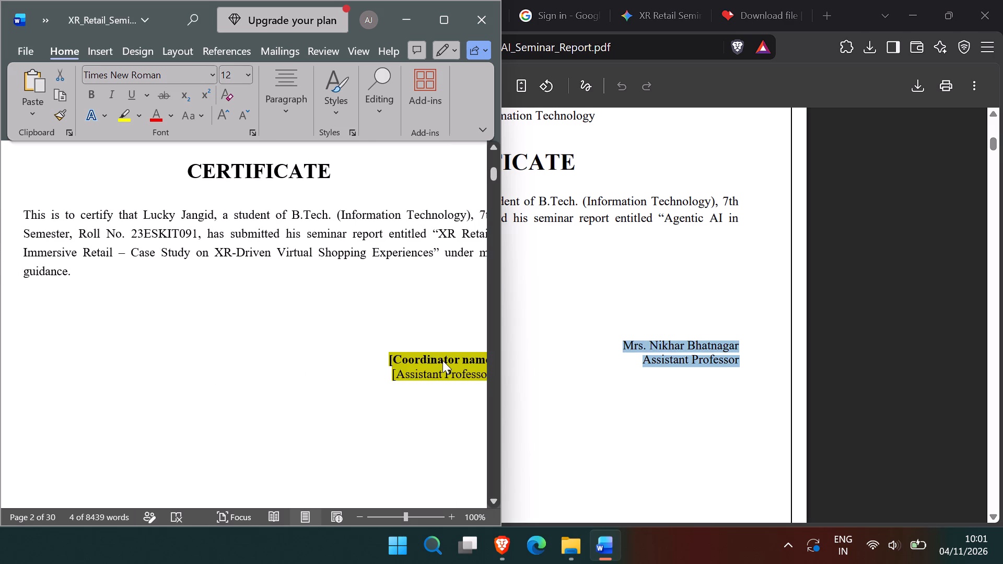
Replace the highlighted coordinator-name placeholder in the Word certificate's signature block with the copied coordinator name and designation.
scroll(442, 360, left, 3)
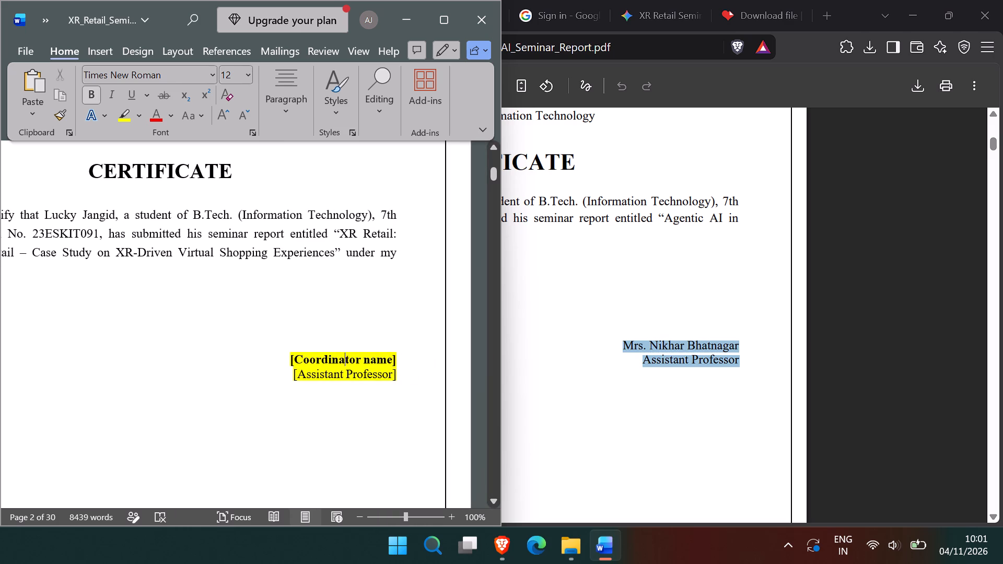
click(392, 360)
key(Right)
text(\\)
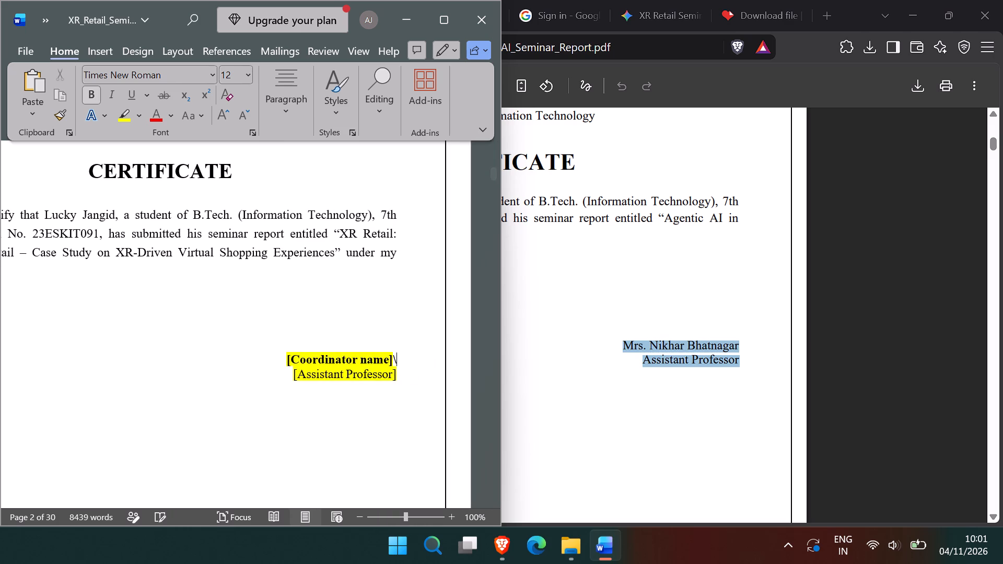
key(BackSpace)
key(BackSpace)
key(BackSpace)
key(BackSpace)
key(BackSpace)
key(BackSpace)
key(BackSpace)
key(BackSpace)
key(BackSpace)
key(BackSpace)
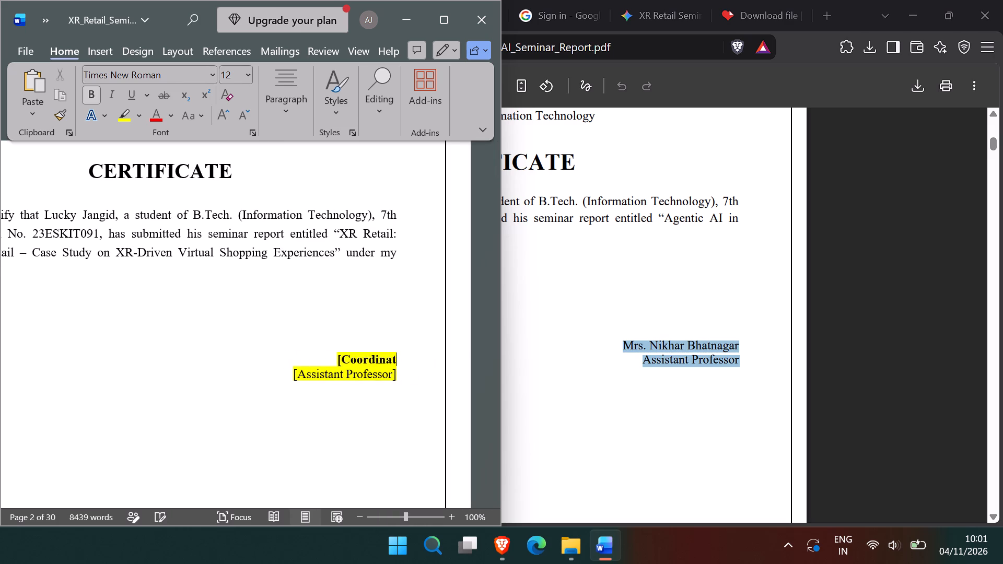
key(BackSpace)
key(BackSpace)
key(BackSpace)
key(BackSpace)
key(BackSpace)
click(392, 360)
key(BackSpace)
key(BackSpace)
key(BackSpace)
key(BackSpace)
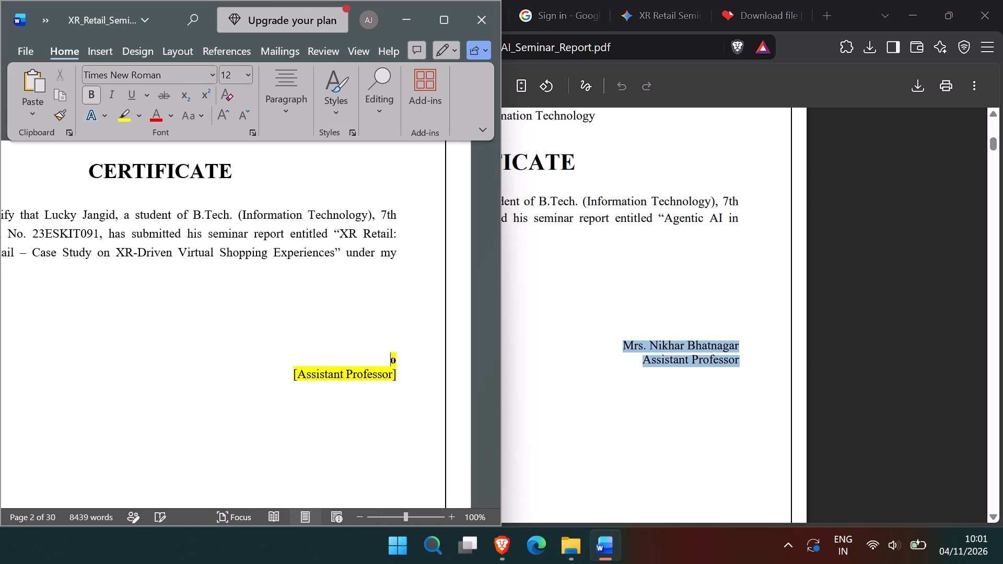
key(Right)
key(BackSpace)
key(ctrl+v)
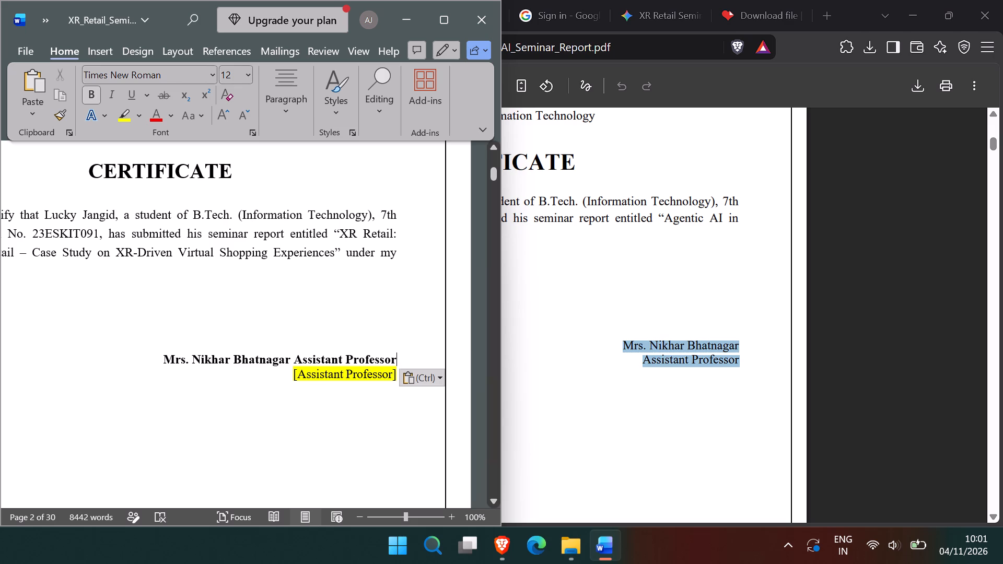
Break the pasted signature text before "Assistant Professor" so the designation sits on its own line.
click(289, 362)
key(Return)
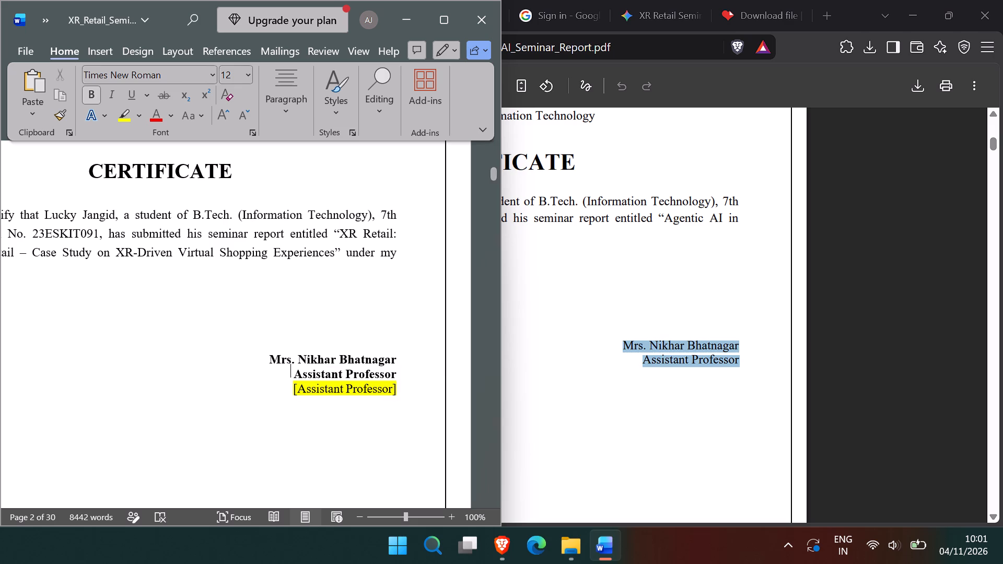
Delete the leftover highlighted "[Assistant Professor]" placeholder and its empty line below the pasted signature.
click(409, 384)
key(BackSpace)
key(BackSpace)
key(BackSpace)
key(BackSpace)
key(BackSpace)
key(BackSpace)
key(BackSpace)
key(BackSpace)
key(BackSpace)
key(BackSpace)
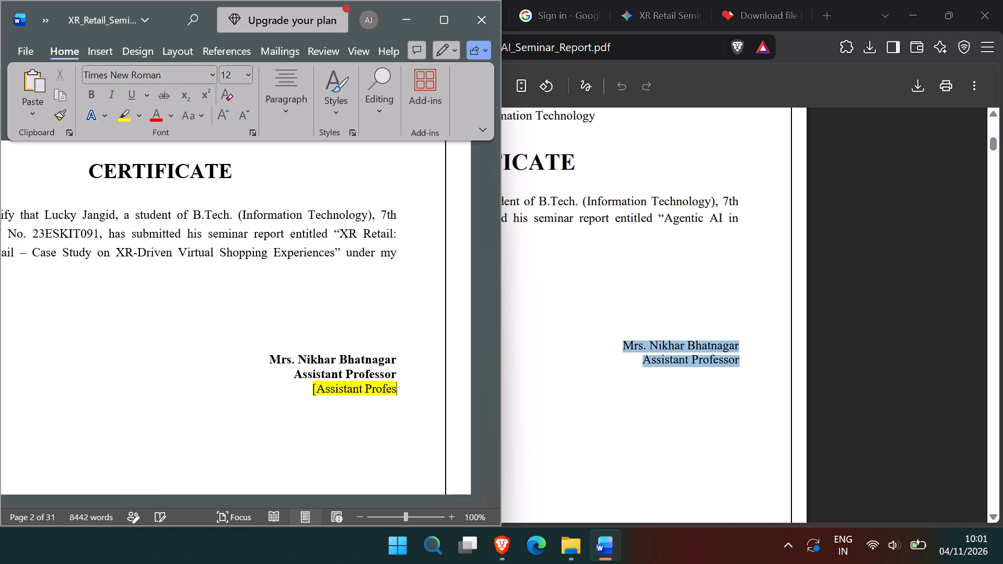
key(BackSpace)
key(BackSpace)
key(BackSpace)
key(BackSpace)
key(BackSpace)
key(BackSpace)
key(BackSpace)
key(BackSpace)
key(BackSpace)
key(BackSpace)
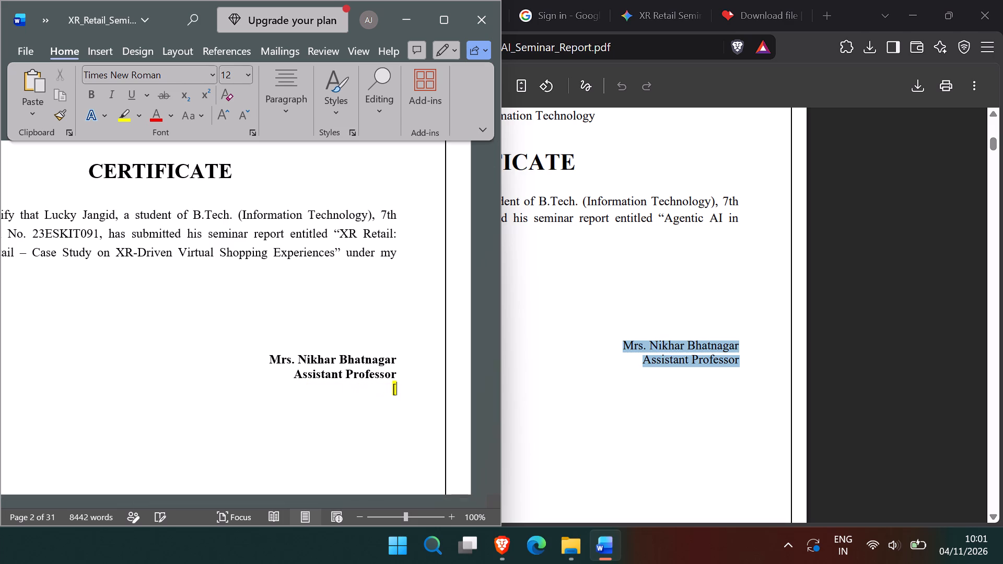
key(BackSpace)
key(BackSpace)
Remove the bold formatting from the "Assistant Professor" line in the certificate's signature block.
key(Up)
key(Right)
key(ctrl+Right)
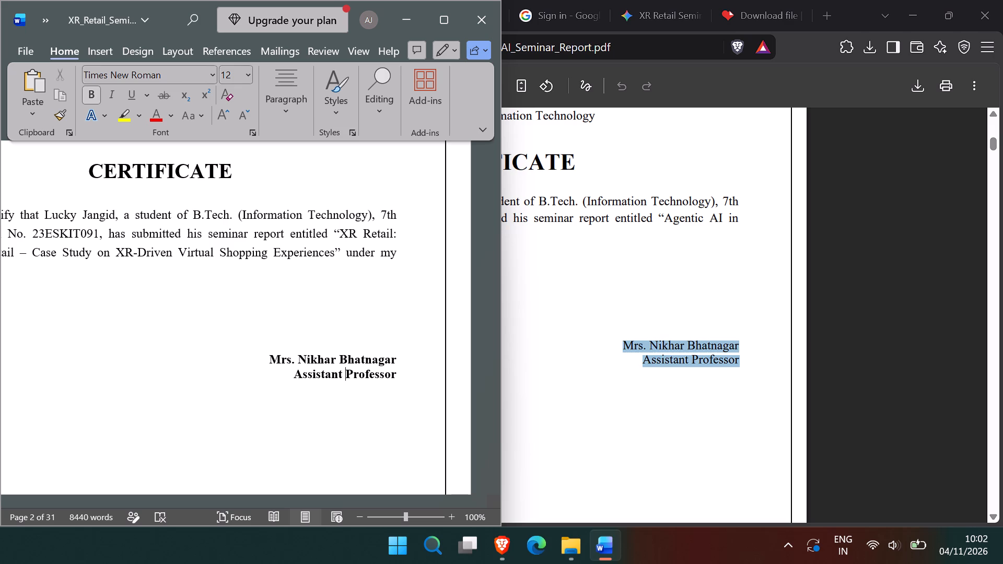
key(Left)
key(Left)
key(Left)
key(Left)
key(Left)
key(Left)
key(Left)
key(Left)
key(Left)
key(Left)
key(Left)
key(Right)
key(shift+Right)
key(shift+Right)
key(shift+Right)
key(shift+Right)
key(shift+Right)
key(shift+Right)
key(shift+Right)
key(shift+Right)
key(shift+Right)
key(shift+Right)
key(shift+Right)
key(shift+Right)
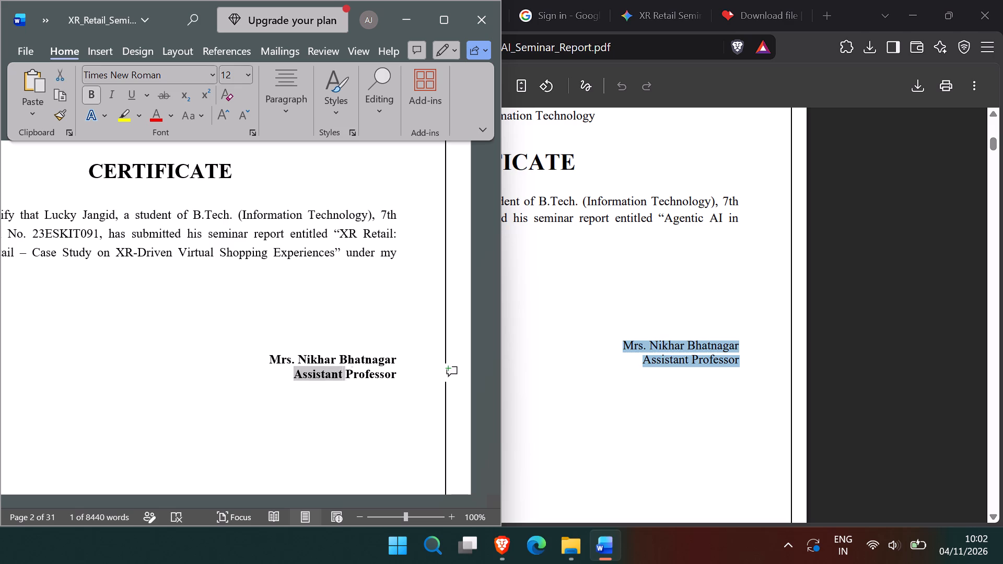
key(shift+Right)
key(shift+Right)
key(shift+Right)
key(shift+Right)
key(shift+Right)
key(shift+Right)
key(shift+Right)
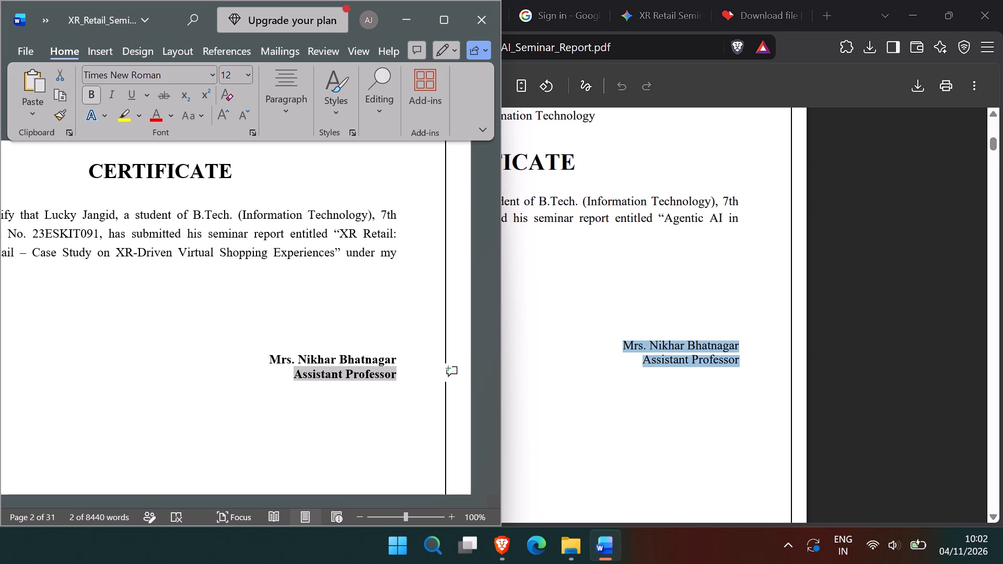
right_click(379, 373)
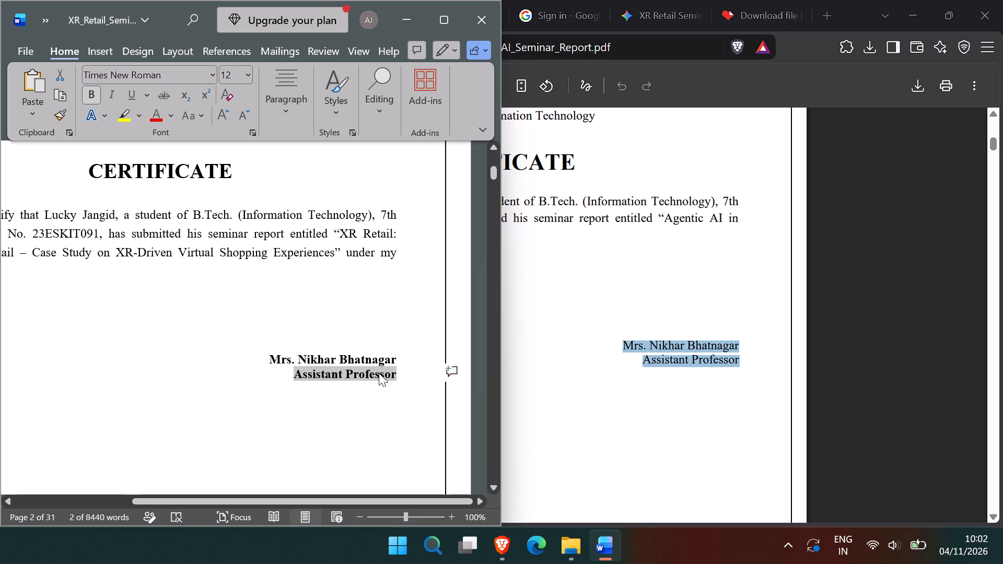
click(383, 421)
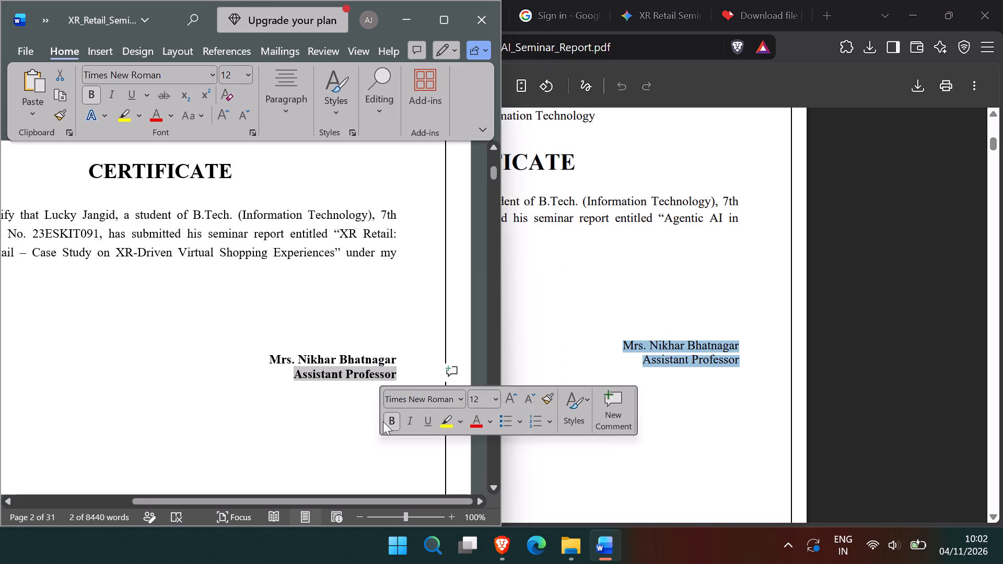
click(386, 420)
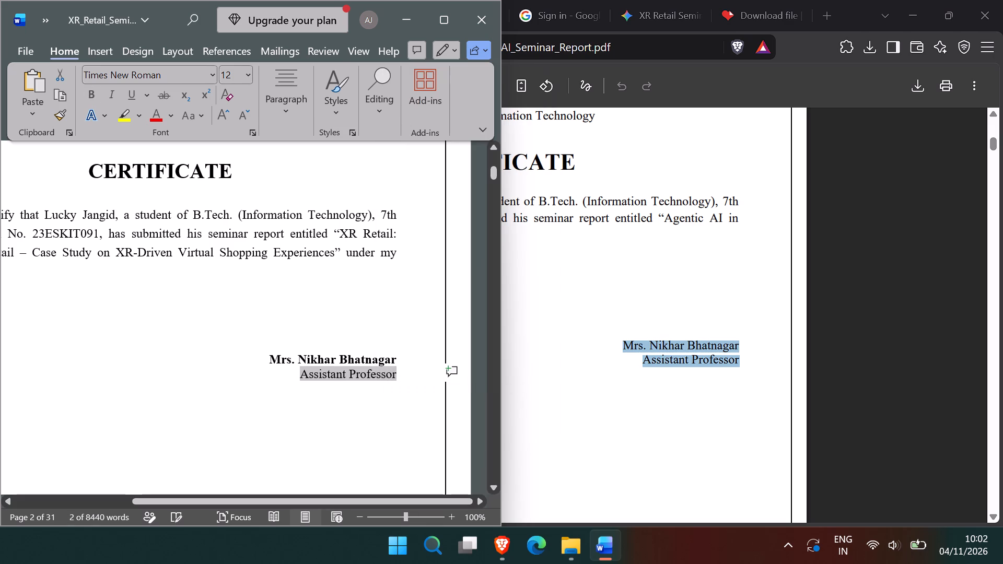
click(329, 408)
Review the Word report's certificate and the pages up to the Acknowledgement, and bring up the Agentic AI PDF's acknowledgement page for comparison.
scroll(329, 408, down, 1)
ctrl+scroll(329, 408, down, 2)
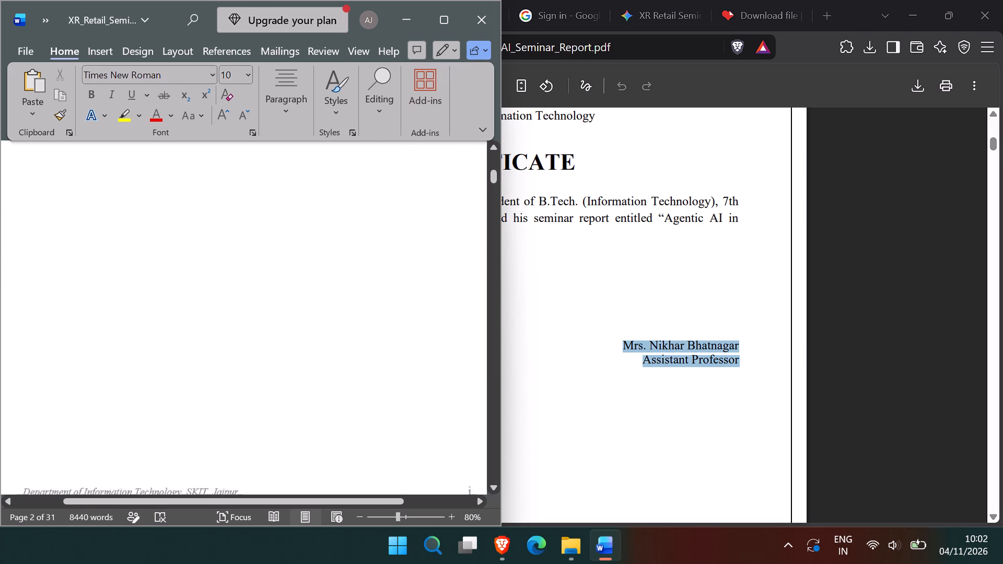
ctrl+scroll(329, 408, down, 5)
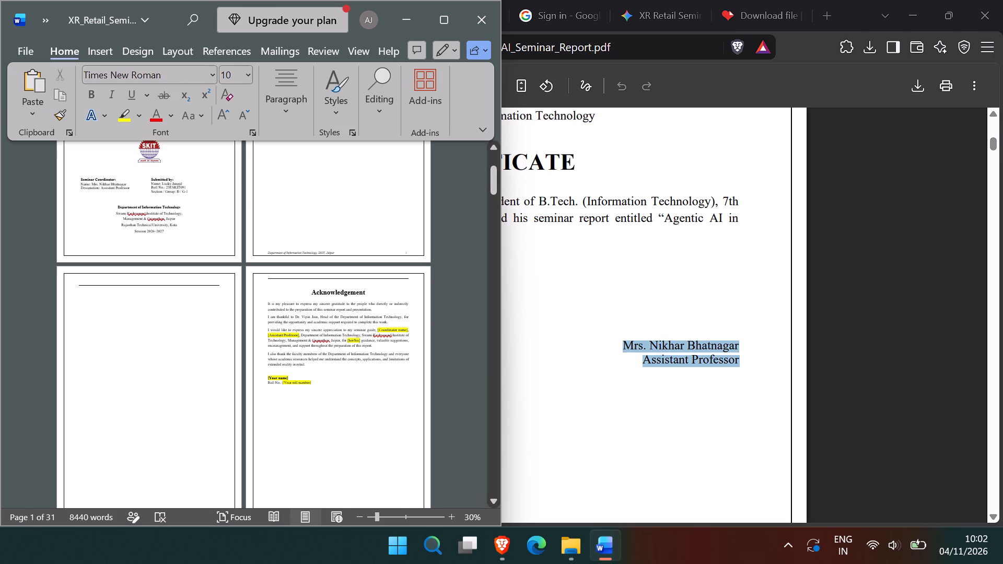
scroll(329, 408, up, 3)
ctrl+scroll(329, 408, up, 3)
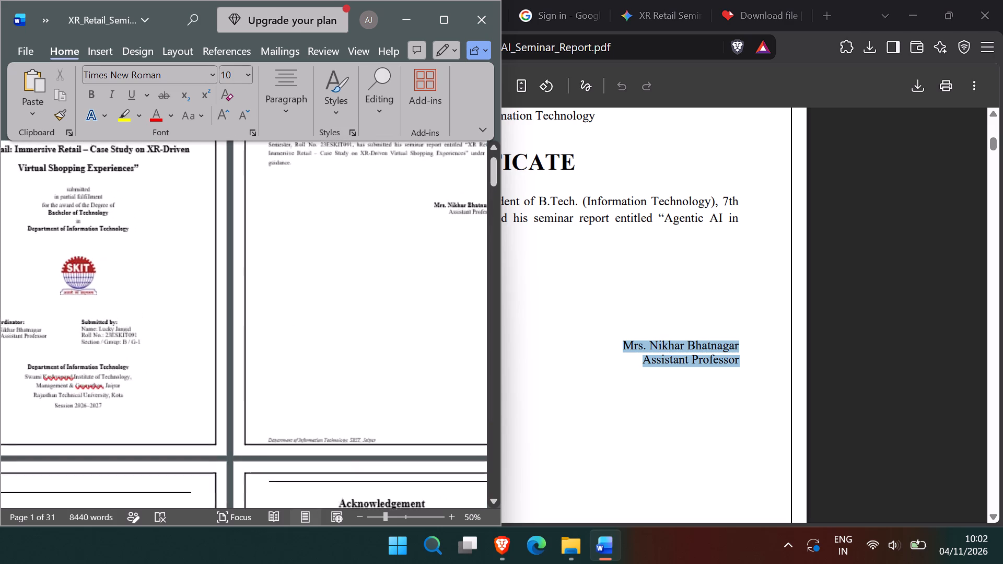
scroll(329, 408, up, 4)
scroll(329, 408, down, 1)
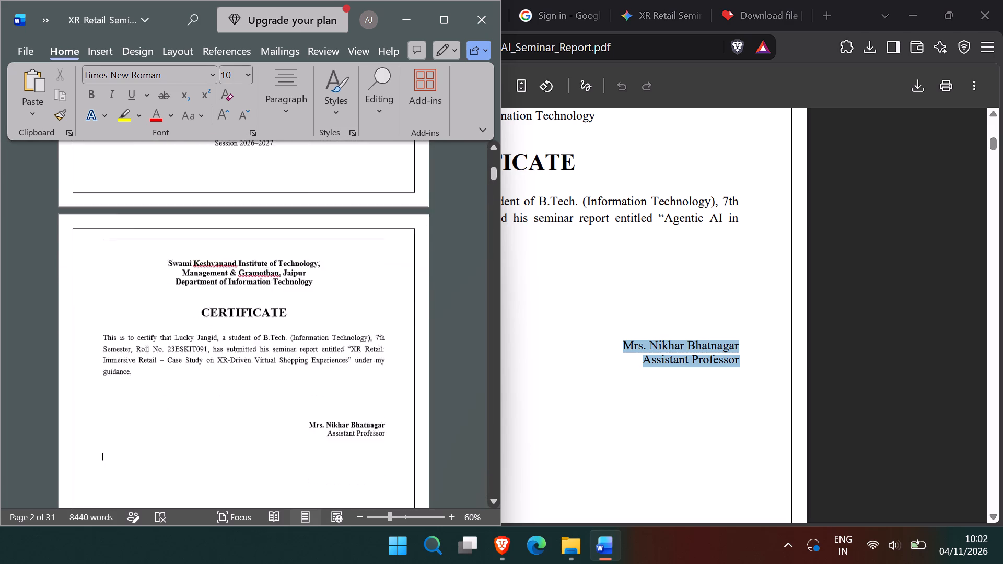
scroll(329, 408, down, 6)
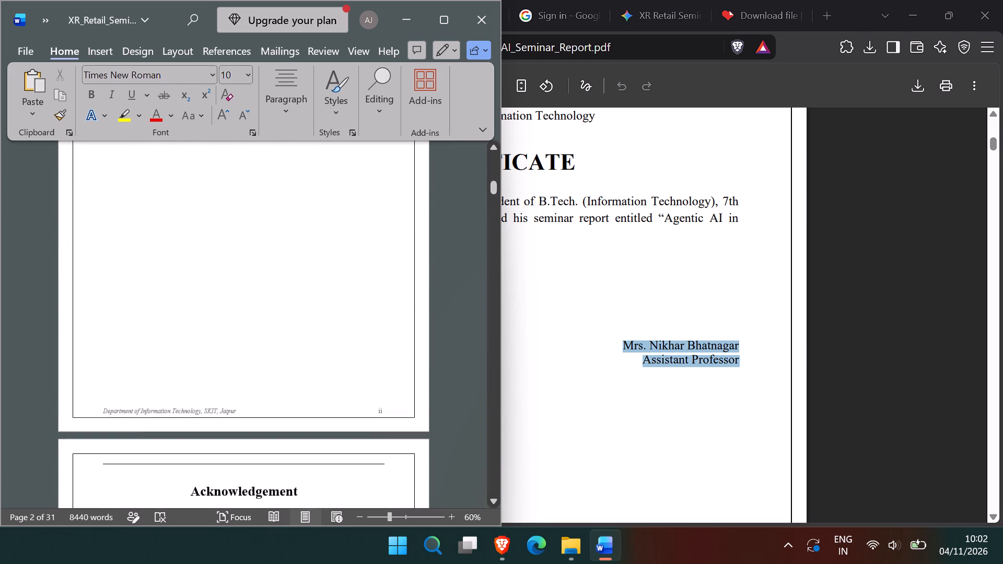
scroll(748, 291, down, 9)
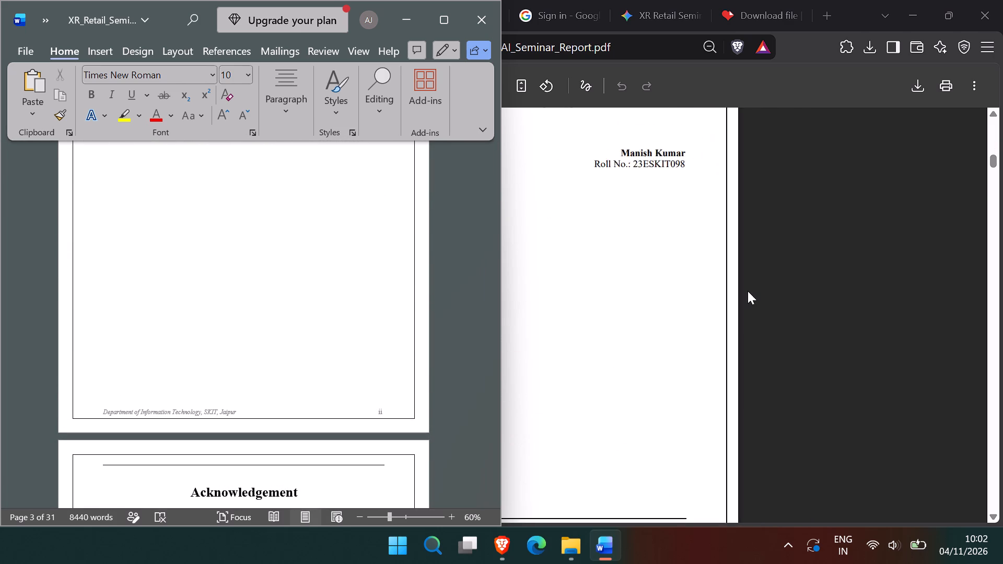
scroll(748, 291, right, 3)
scroll(599, 328, right, 1)
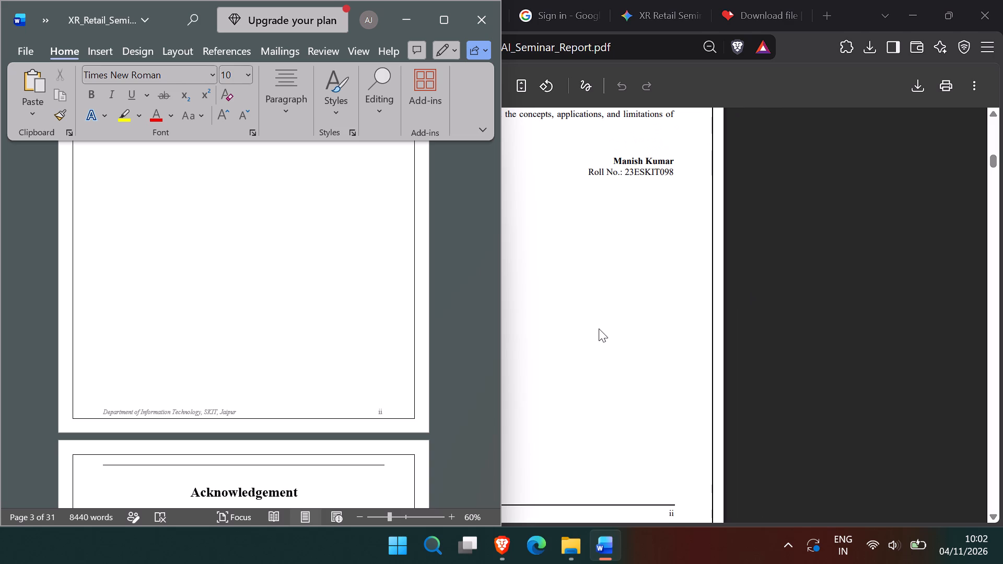
scroll(599, 328, right, 1)
click(823, 93)
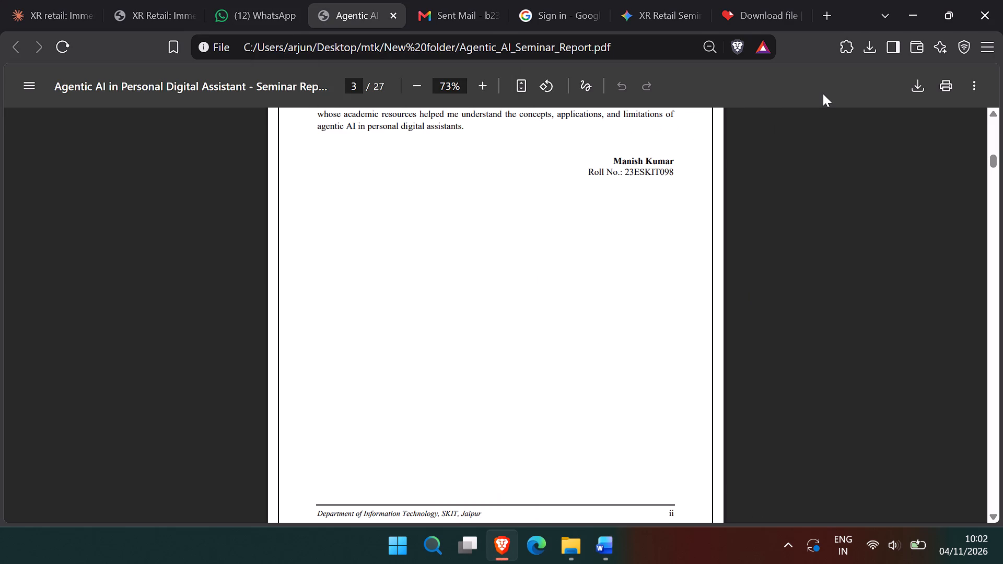
Review the Agentic AI PDF's opening pages, and in Word check the blank page, acknowledgement and contents of the XR Retail report.
scroll(642, 255, up, 3)
scroll(642, 255, down, 3)
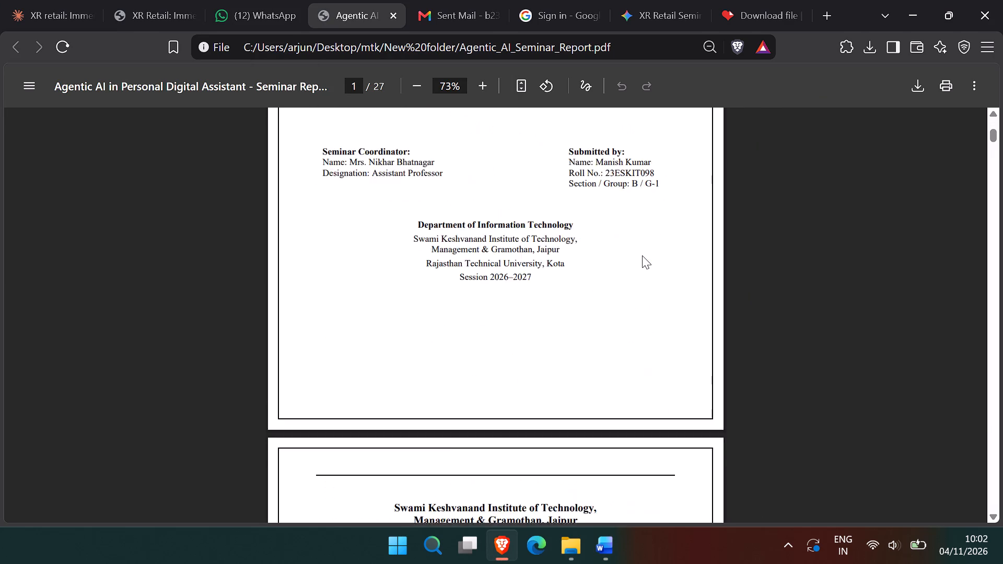
scroll(642, 255, down, 4)
scroll(642, 255, up, 2)
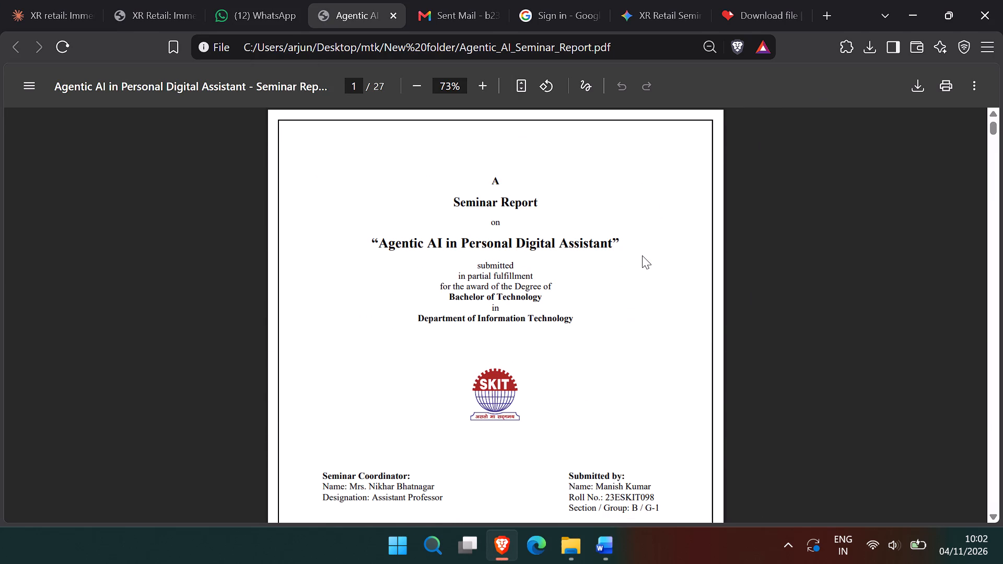
click(605, 544)
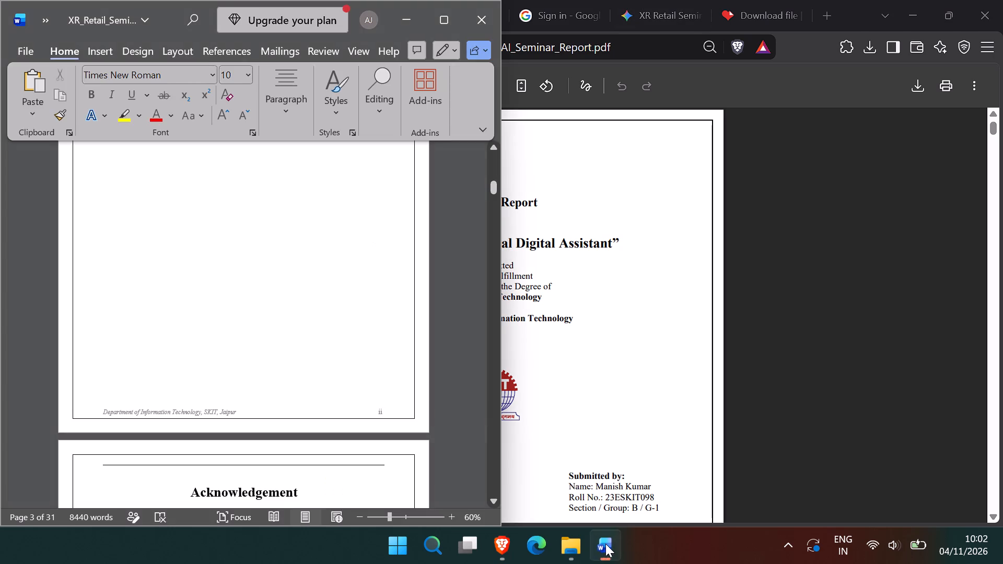
scroll(201, 320, down, 2)
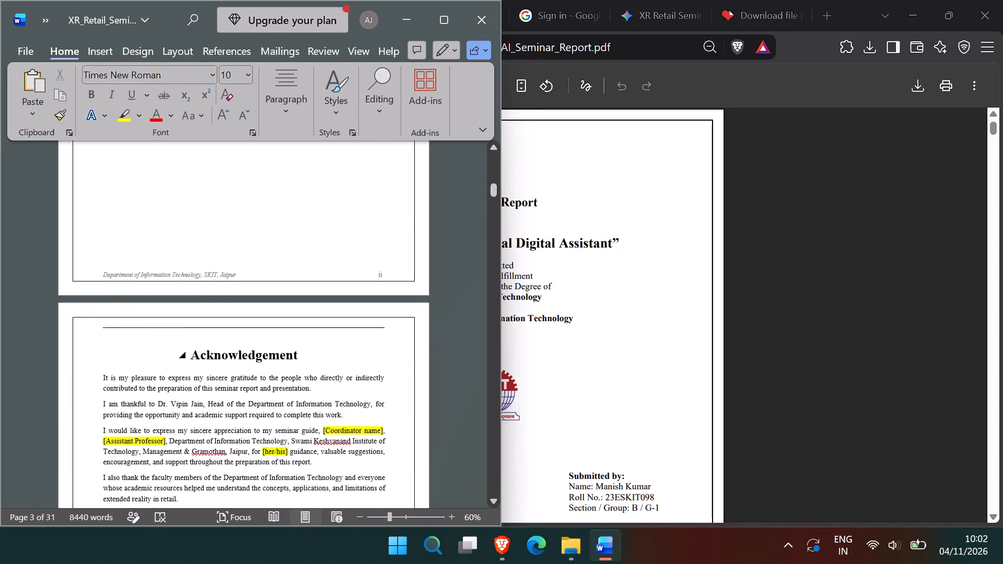
scroll(201, 320, down, 1)
scroll(201, 320, up, 3)
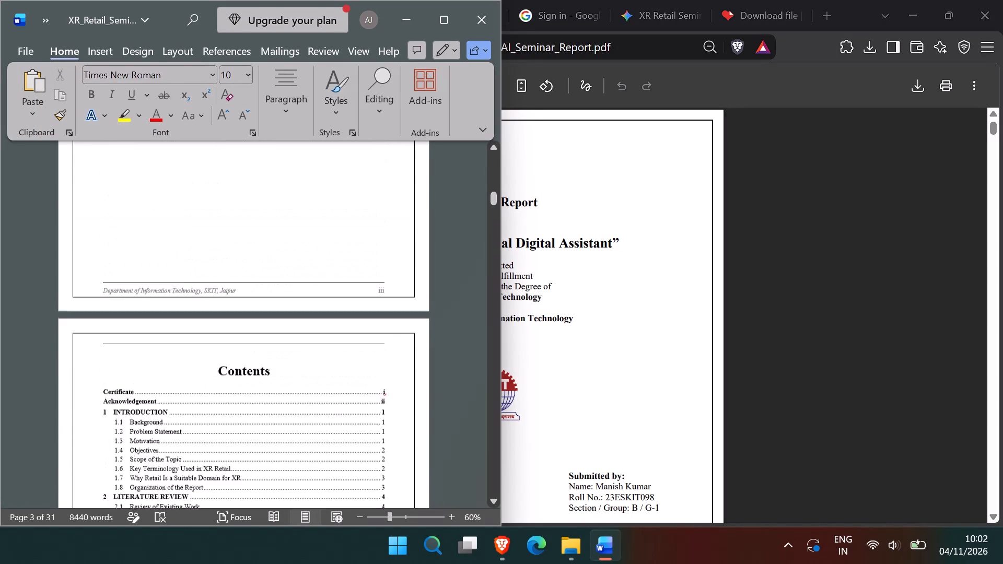
scroll(201, 320, up, 5)
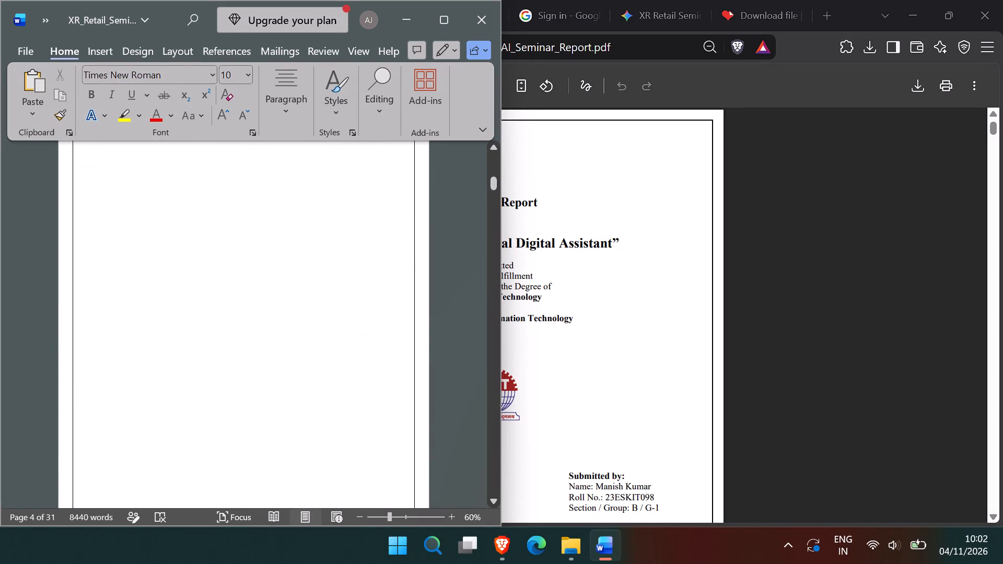
click(215, 305)
right_click(215, 305)
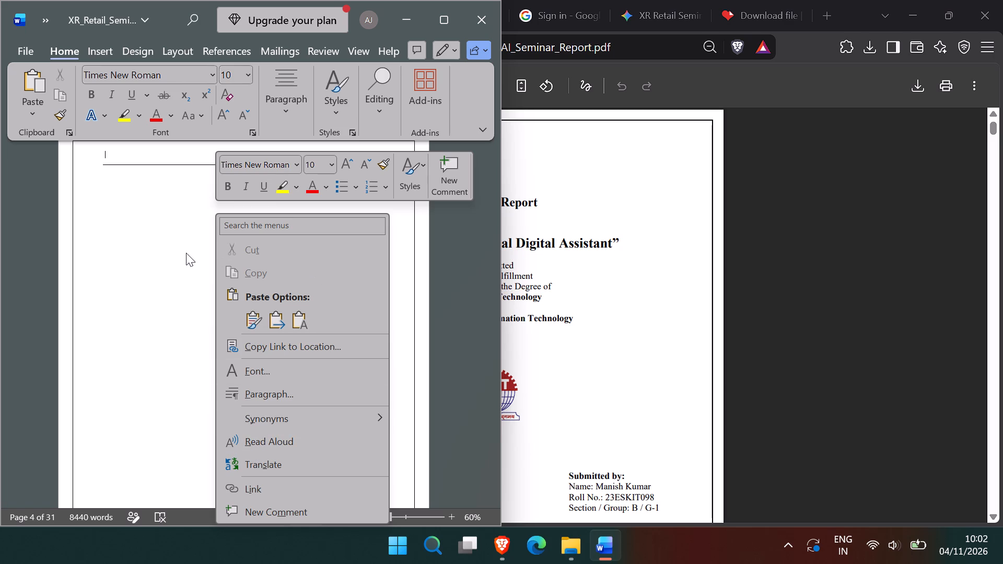
Maximize the Word window and examine the report's cover, certificate and blank third page.
click(444, 25)
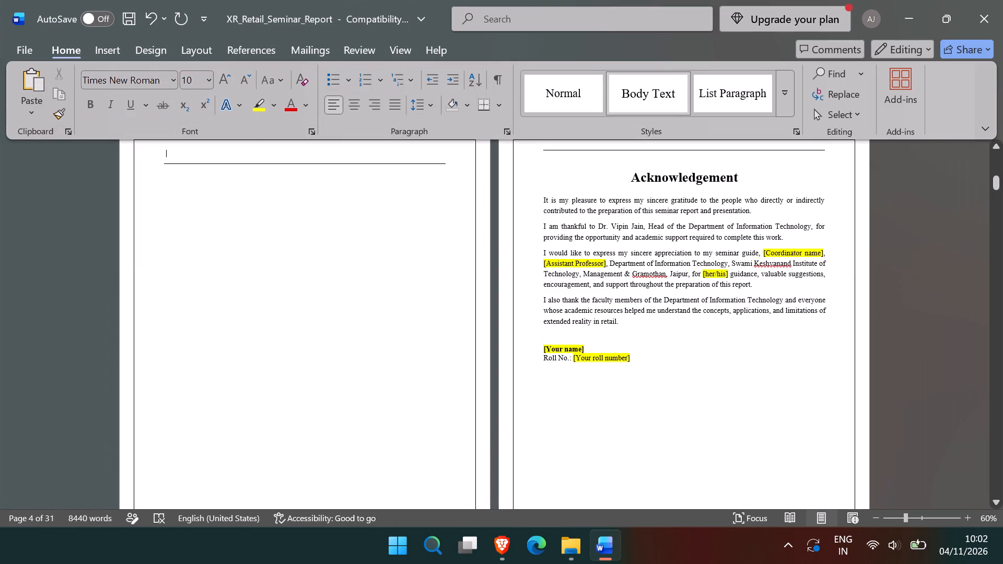
ctrl+scroll(436, 295, up, 4)
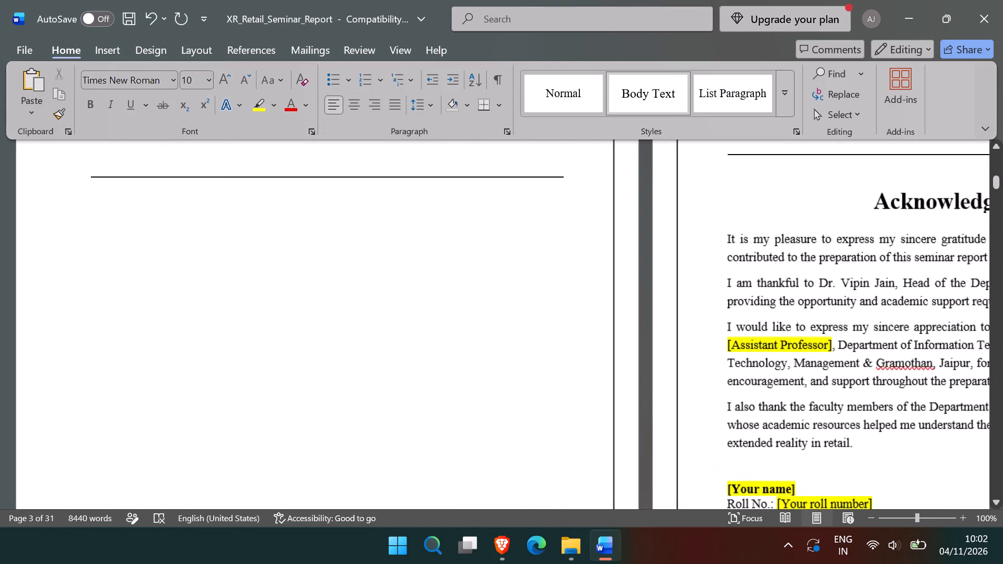
ctrl+scroll(436, 295, down, 6)
scroll(436, 295, up, 3)
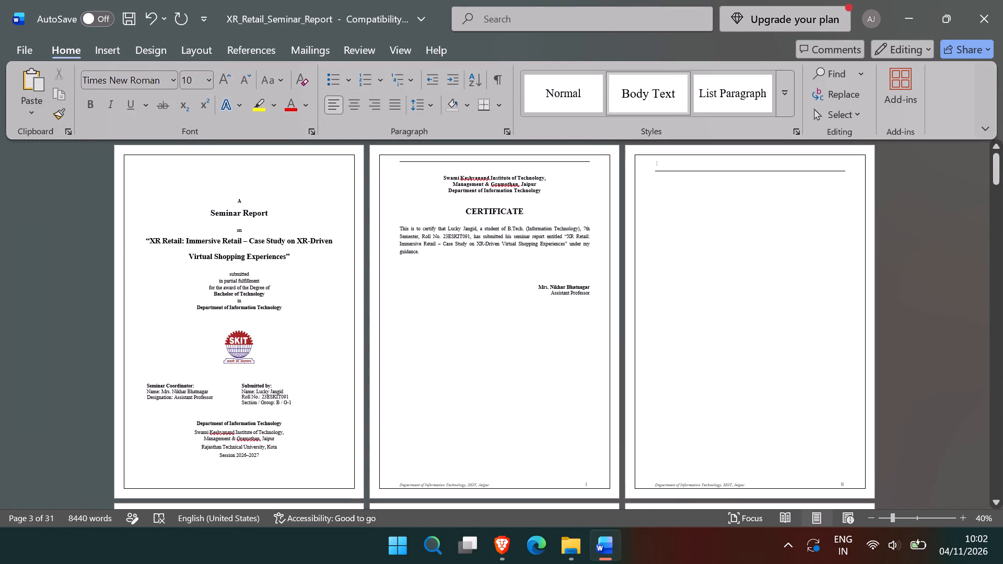
scroll(436, 295, up, 1)
ctrl+scroll(410, 231, up, 10)
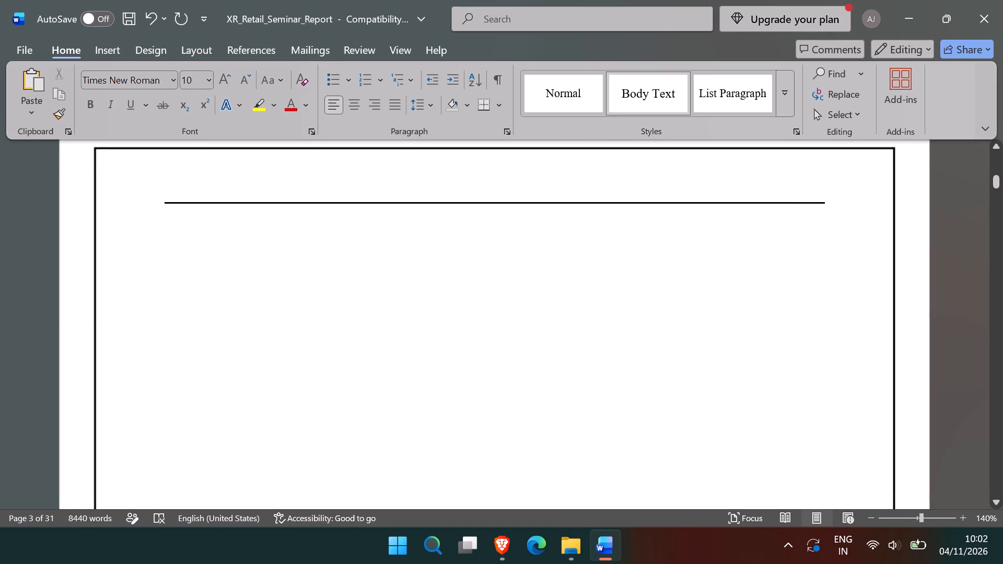
ctrl+scroll(410, 231, down, 3)
scroll(410, 231, up, 15)
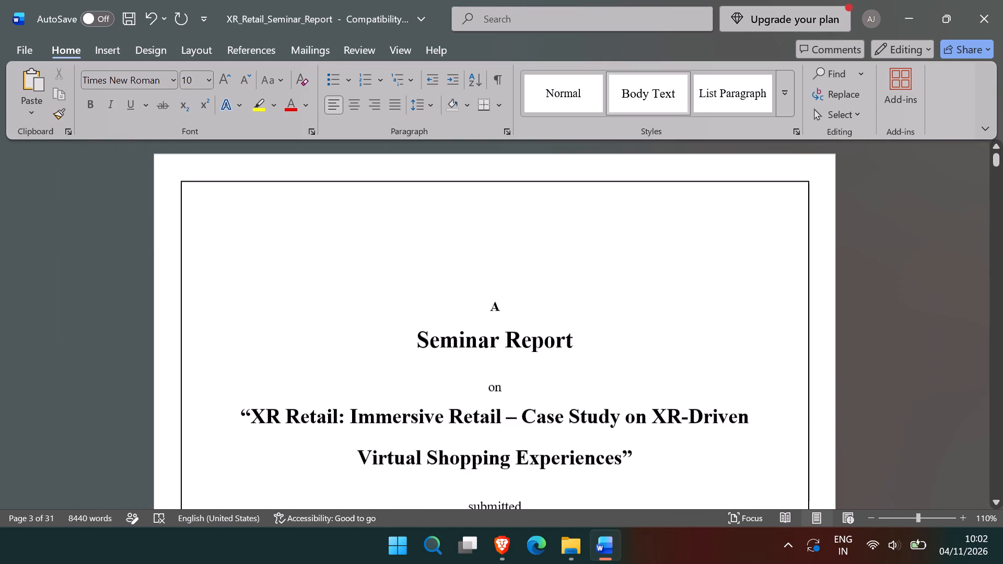
scroll(410, 231, down, 4)
scroll(410, 231, right, 1)
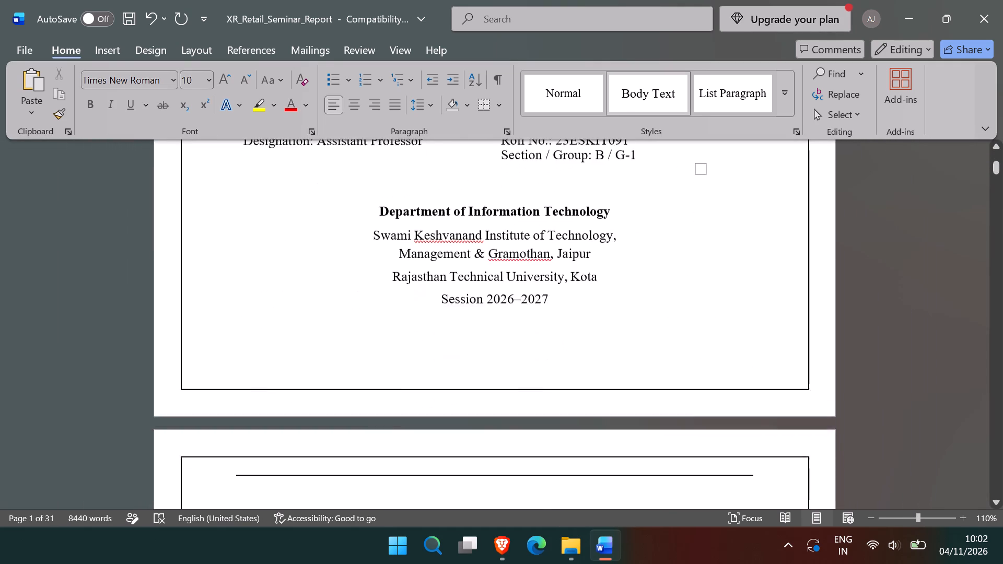
scroll(410, 231, right, 1)
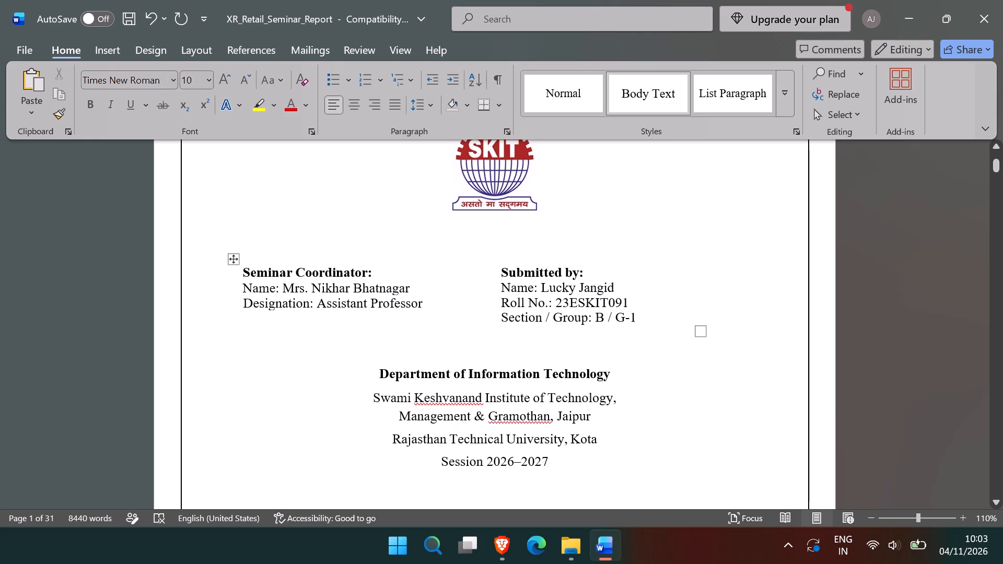
Undo the last formatting change to the "Assistant Professor" line below the certificate text.
key(ctrl+z)
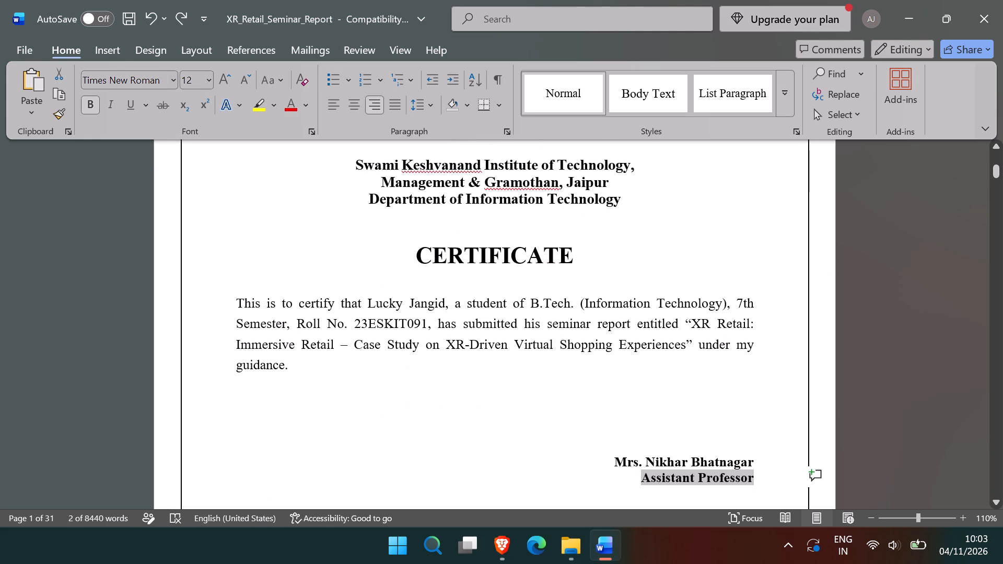
Widen the cover's Seminar Coordinator and Submitted by table so its second column sits closer to the page's right border.
scroll(690, 273, up, 6)
scroll(690, 273, down, 2)
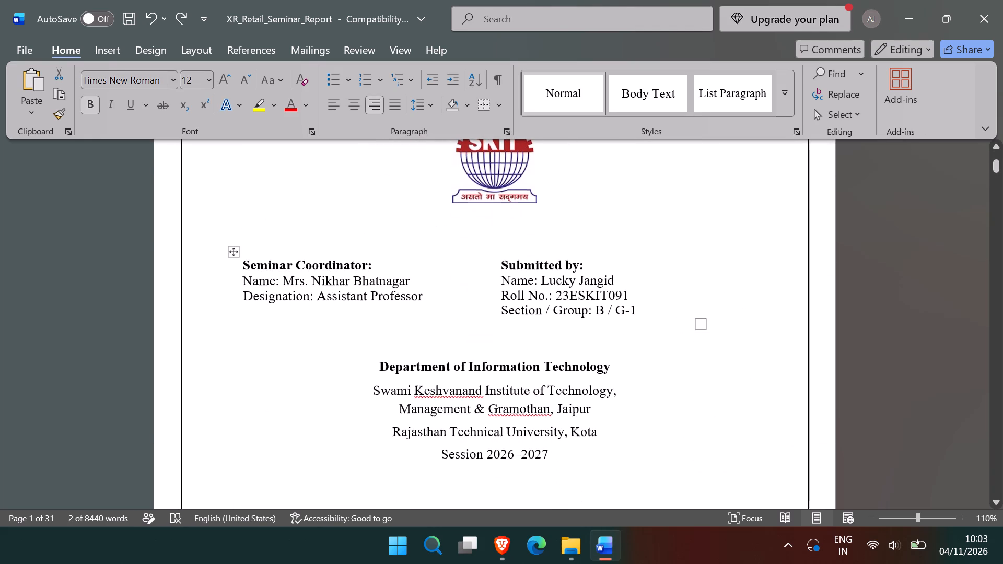
click(556, 269)
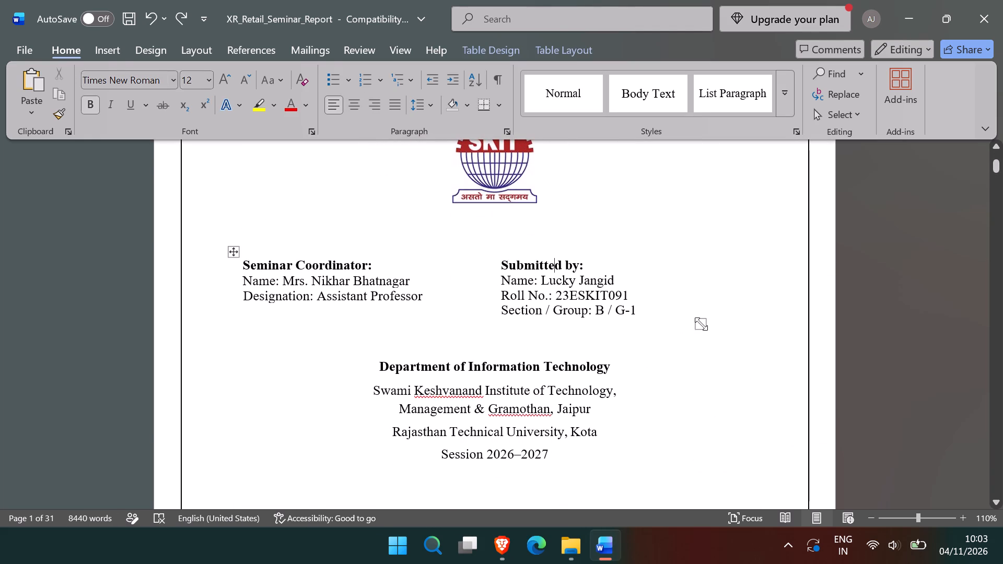
drag(701, 324, 760, 318)
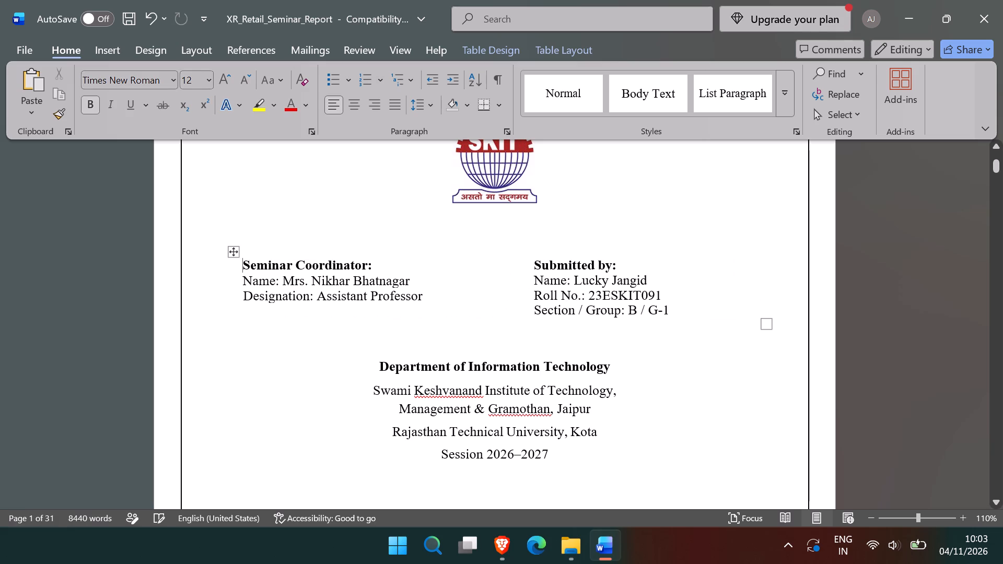
drag(767, 326, 798, 330)
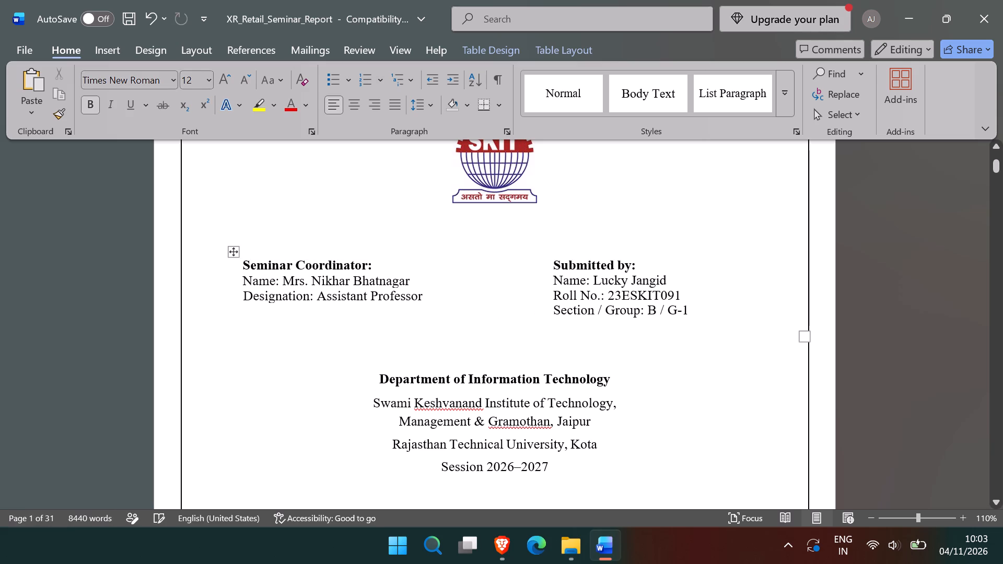
Shift the cover's Seminar Coordinator and Submitted by table slightly to the right, away from the left page border.
click(512, 295)
drag(235, 253, 262, 253)
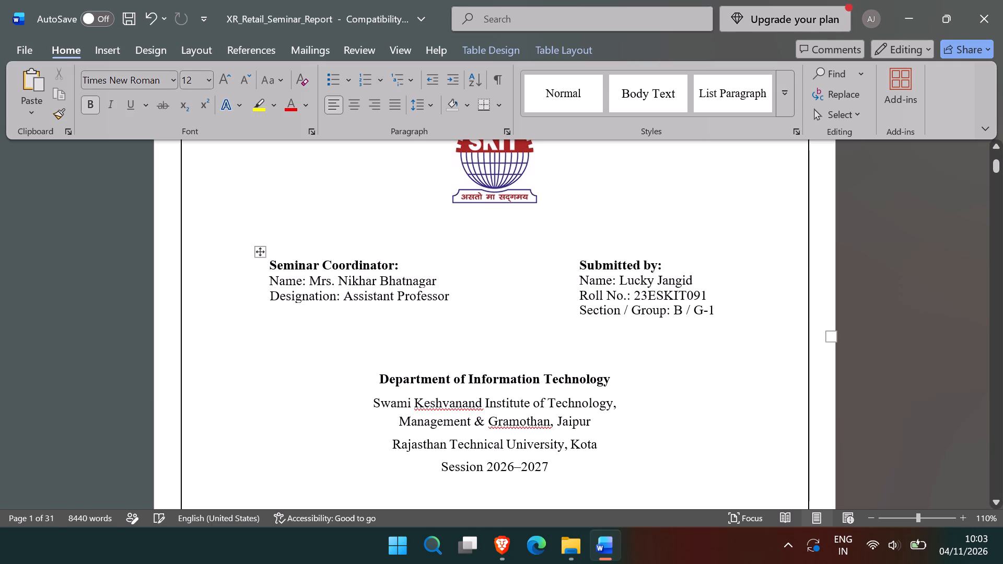
drag(257, 251, 273, 252)
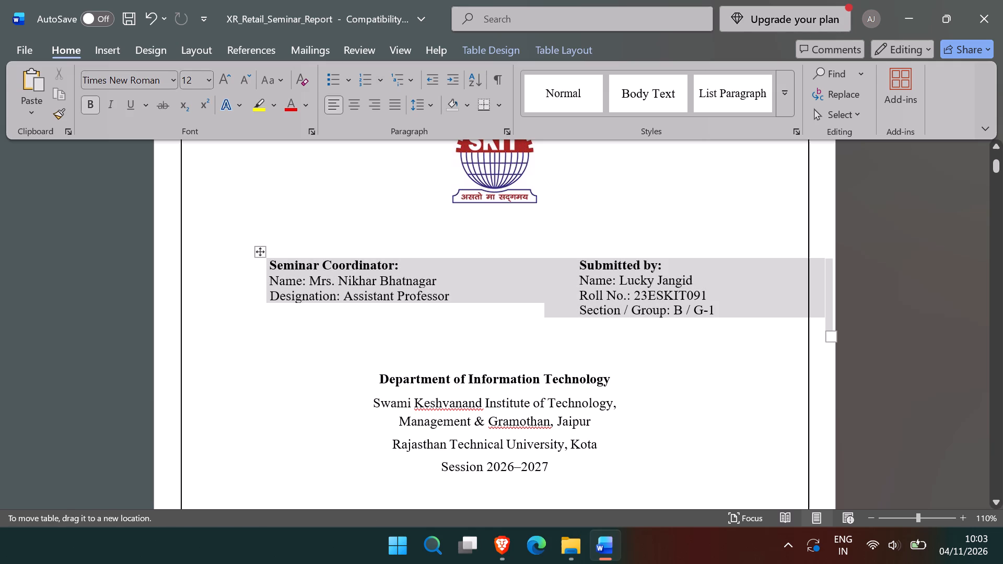
drag(273, 252, 284, 253)
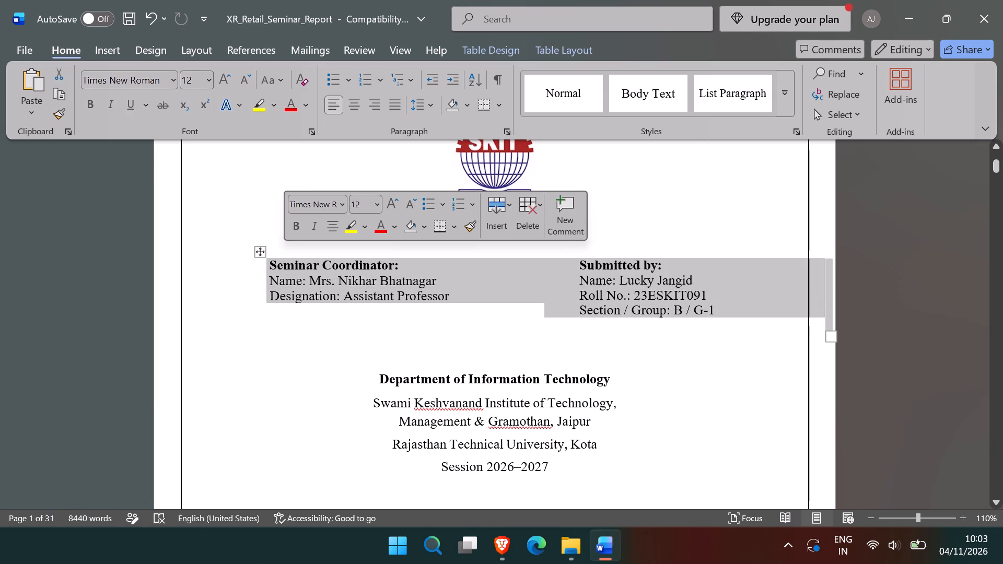
click(189, 346)
click(476, 295)
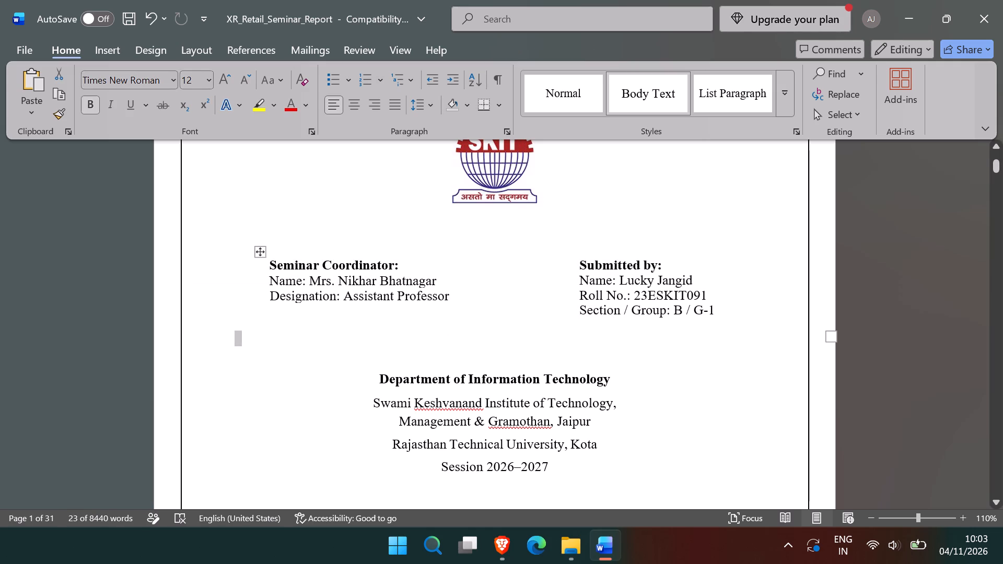
double_click(522, 279)
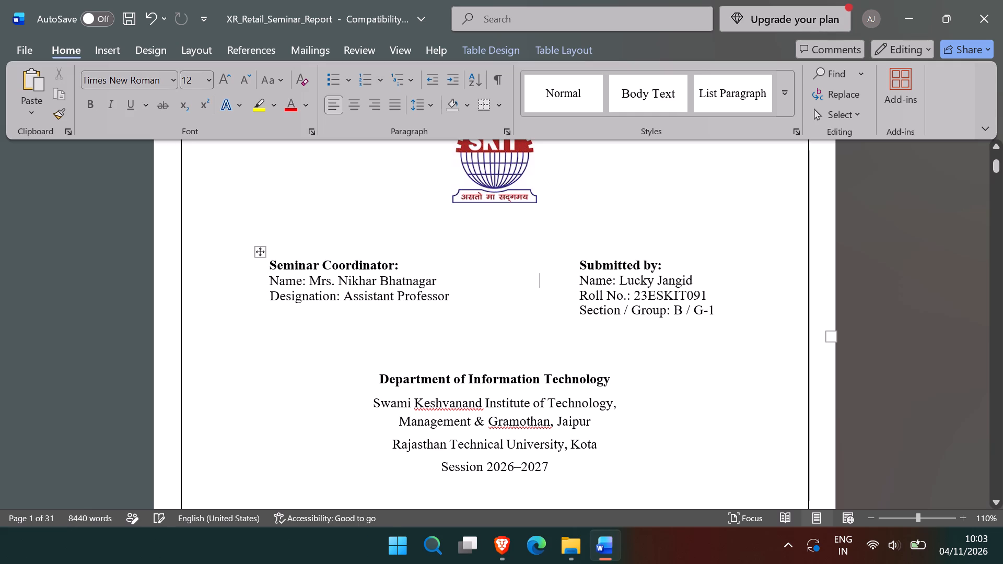
Narrow the Seminar Coordinator and Submitted by table so its right edge falls just inside the page border.
click(730, 301)
drag(833, 337, 801, 338)
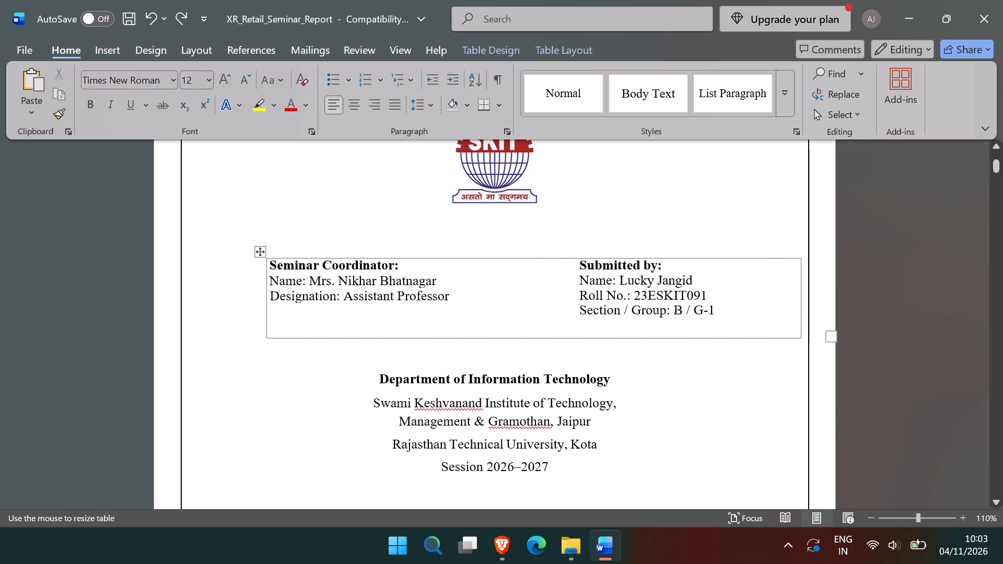
drag(801, 338, 793, 334)
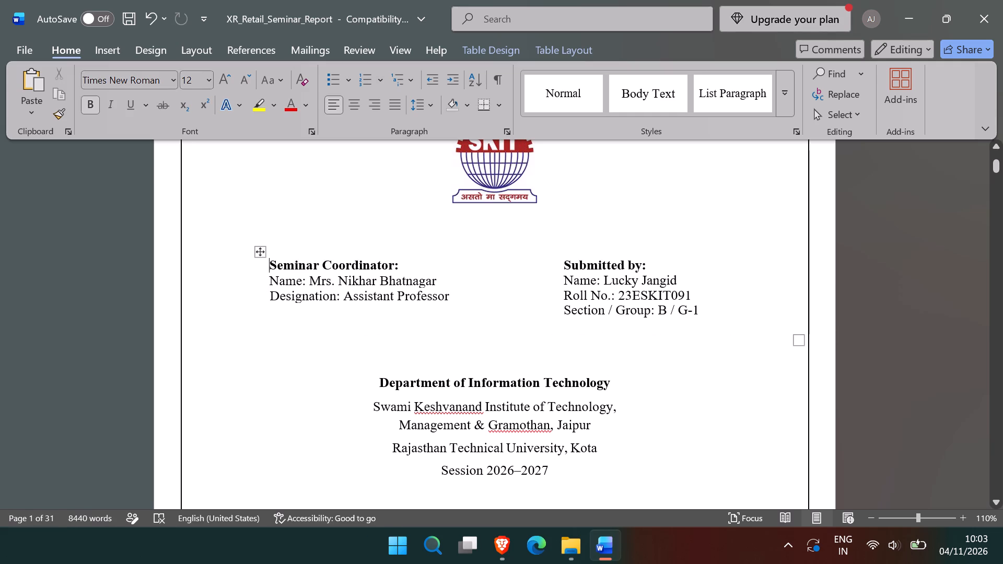
drag(260, 250, 273, 250)
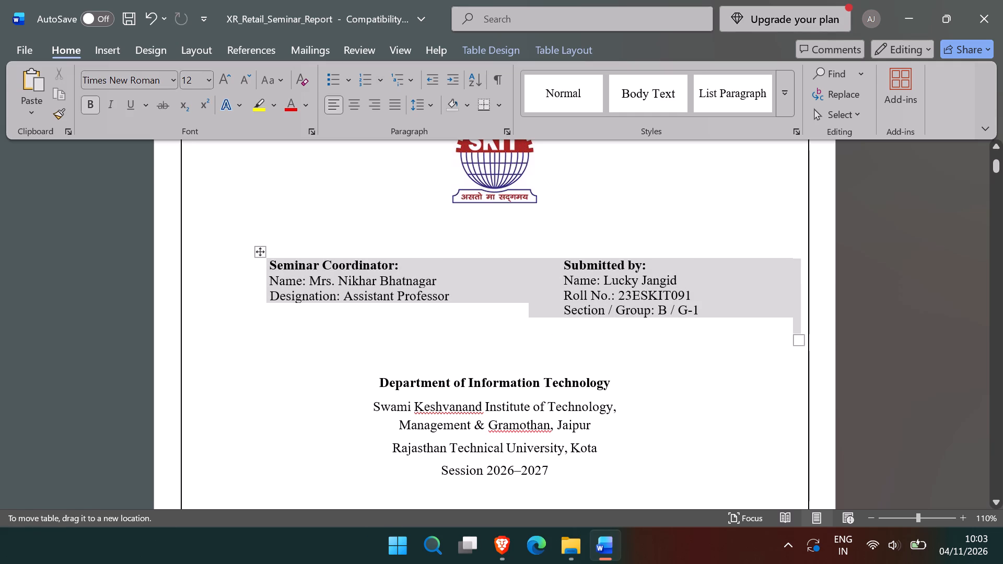
drag(273, 250, 274, 251)
click(226, 334)
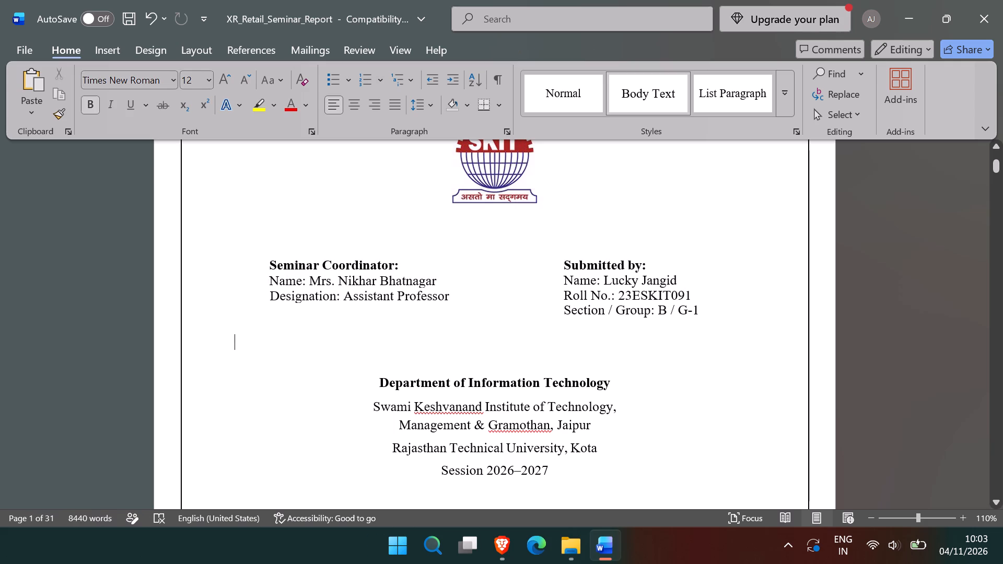
Review the report from the cover down to the blank third page at a smaller zoom.
ctrl+scroll(480, 424, down, 2)
scroll(480, 424, up, 11)
scroll(480, 424, down, 7)
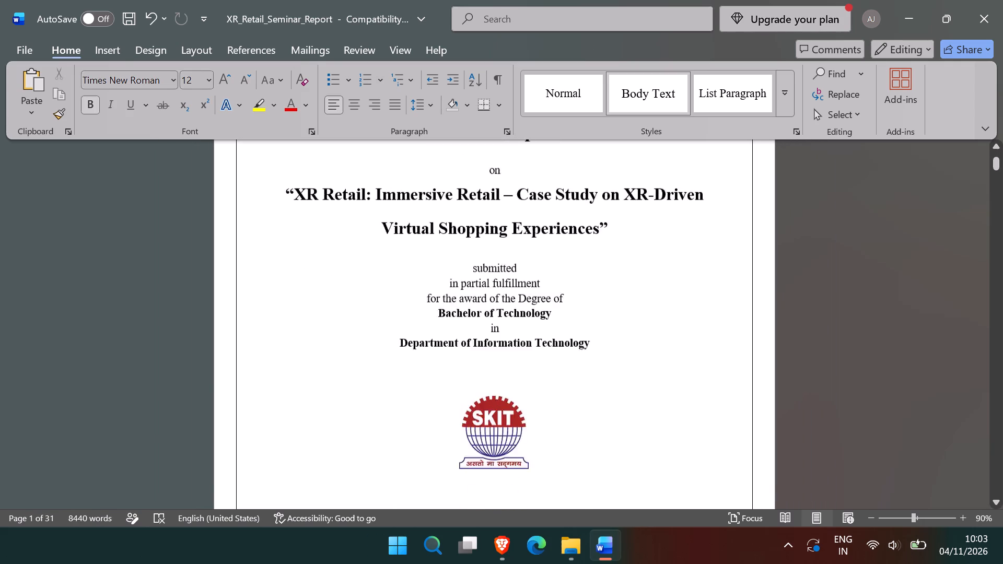
scroll(480, 424, down, 12)
scroll(480, 424, down, 18)
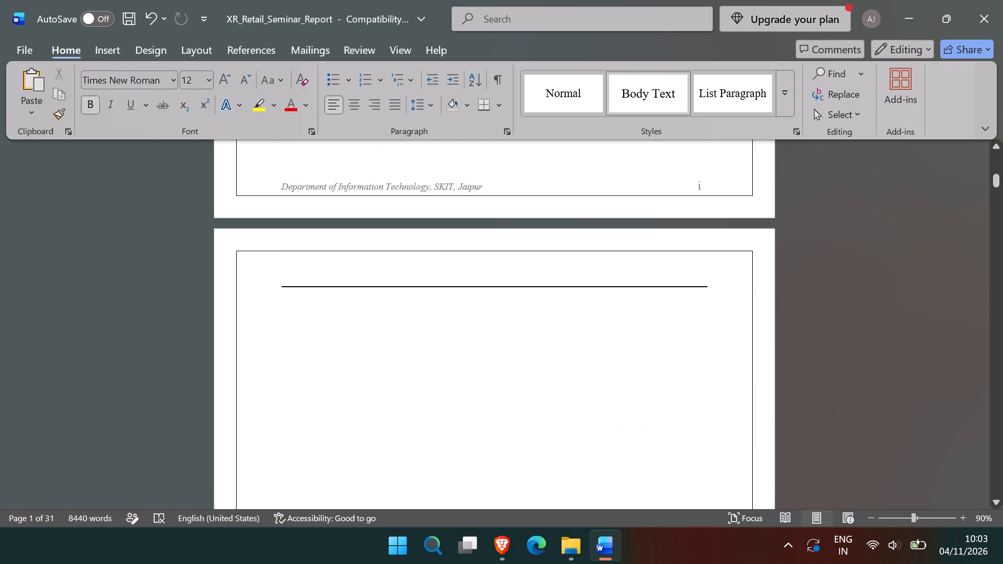
scroll(480, 424, down, 1)
scroll(480, 424, left, 14)
scroll(480, 424, left, 20)
scroll(480, 424, left, 7)
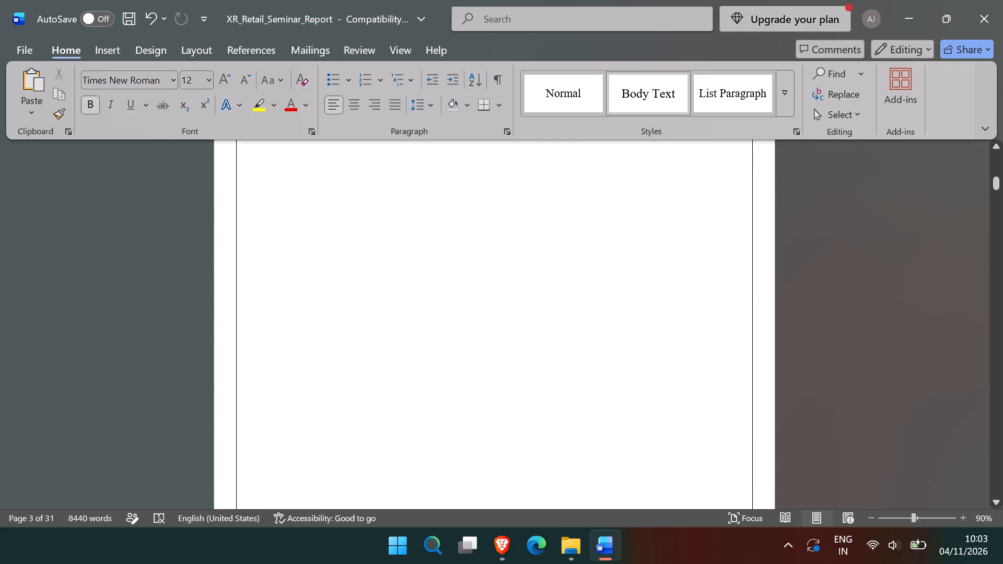
scroll(480, 424, left, 20)
scroll(480, 424, left, 1)
scroll(480, 424, left, 20)
scroll(480, 424, left, 20)
scroll(480, 424, left, 17)
scroll(480, 424, right, 2)
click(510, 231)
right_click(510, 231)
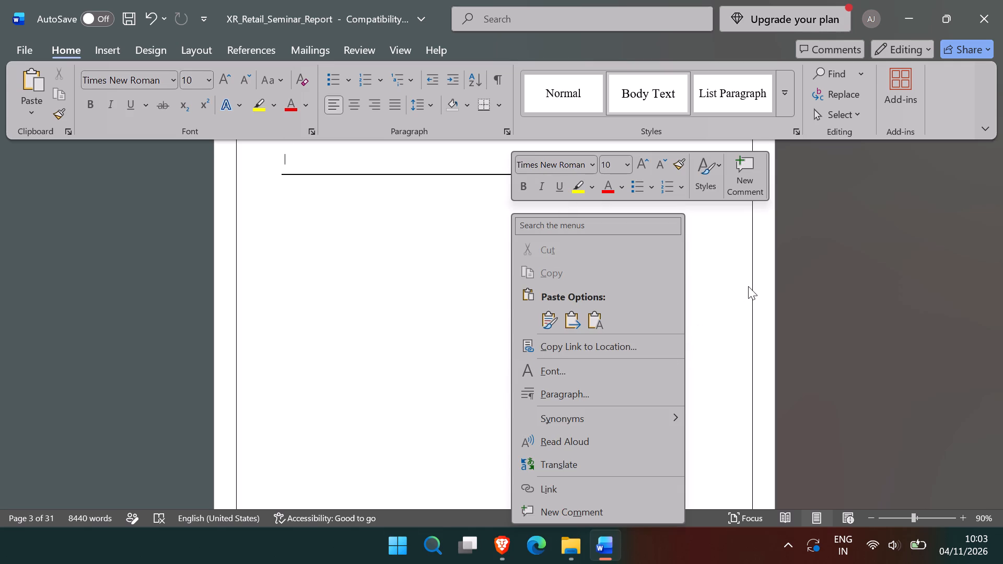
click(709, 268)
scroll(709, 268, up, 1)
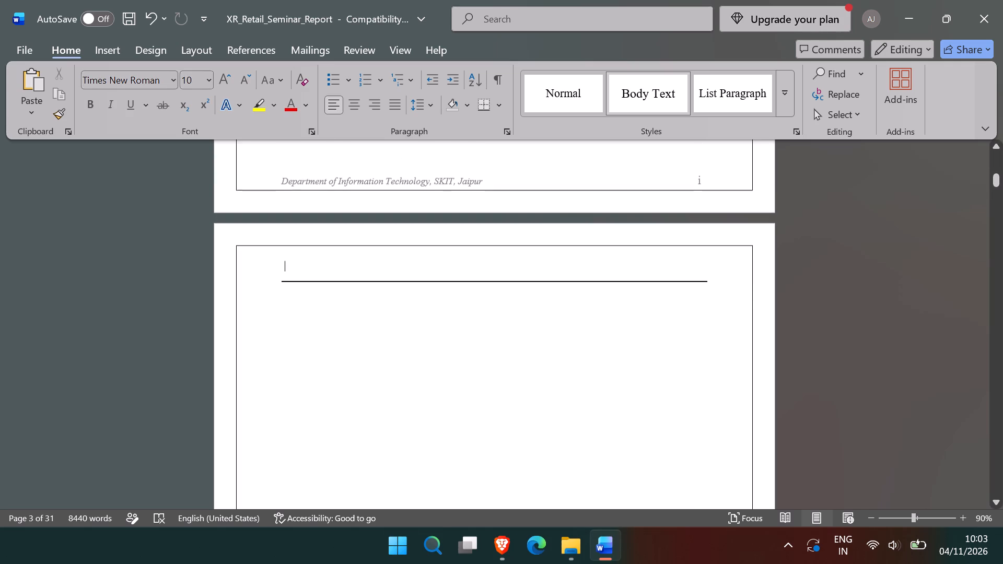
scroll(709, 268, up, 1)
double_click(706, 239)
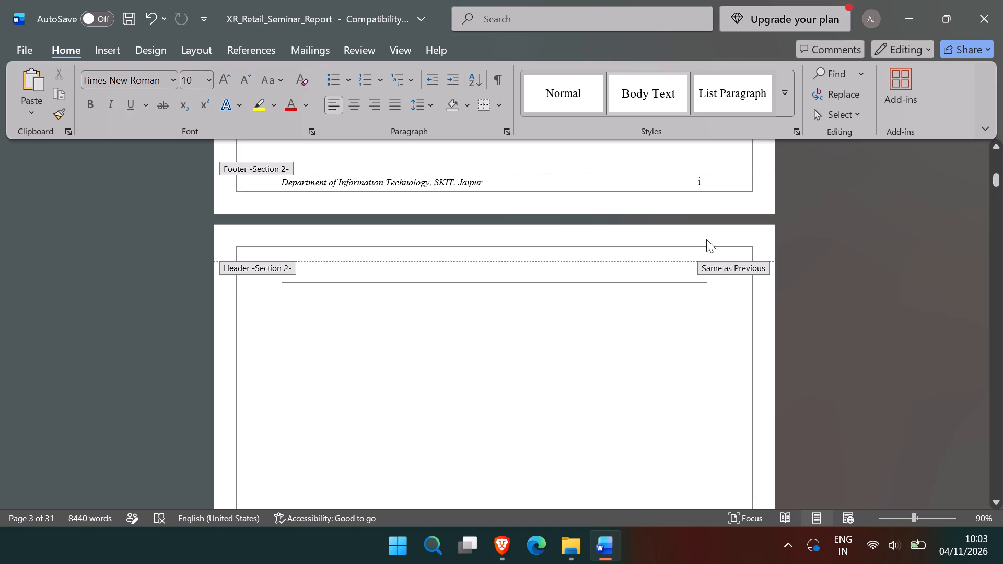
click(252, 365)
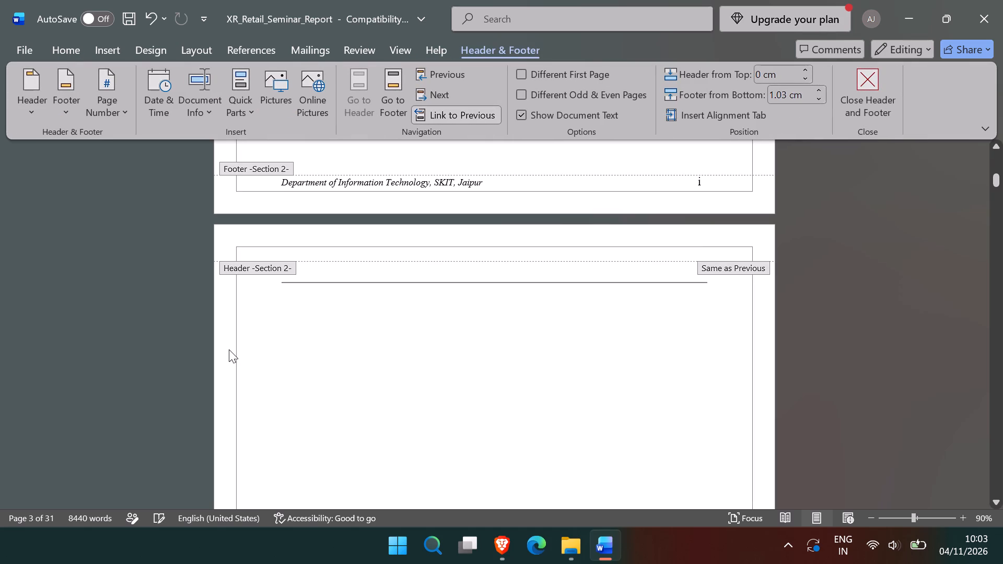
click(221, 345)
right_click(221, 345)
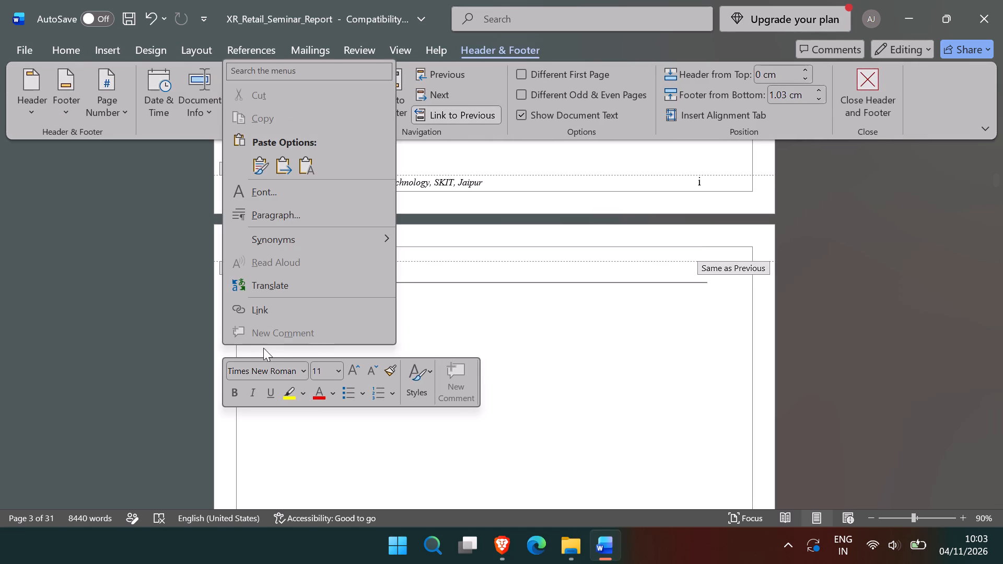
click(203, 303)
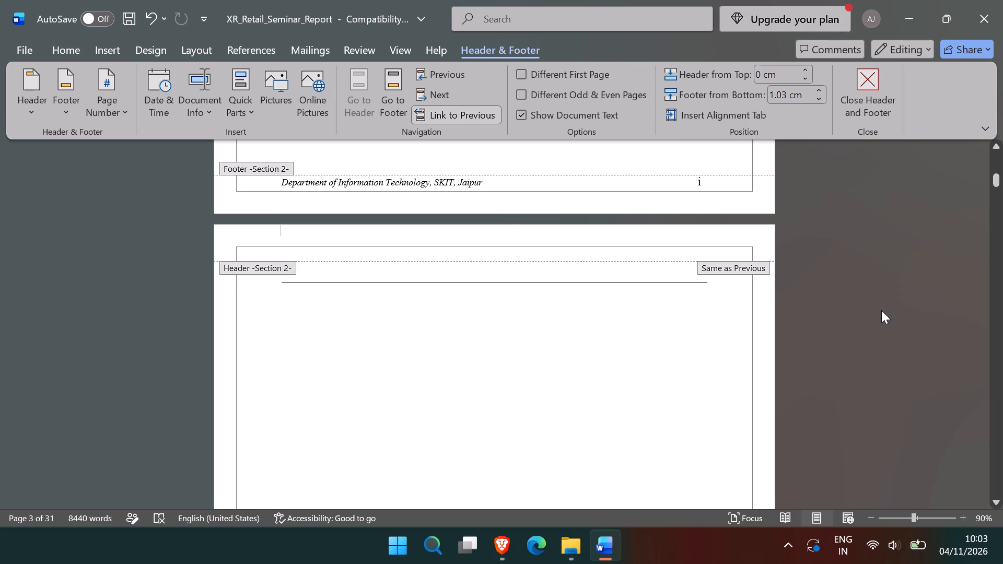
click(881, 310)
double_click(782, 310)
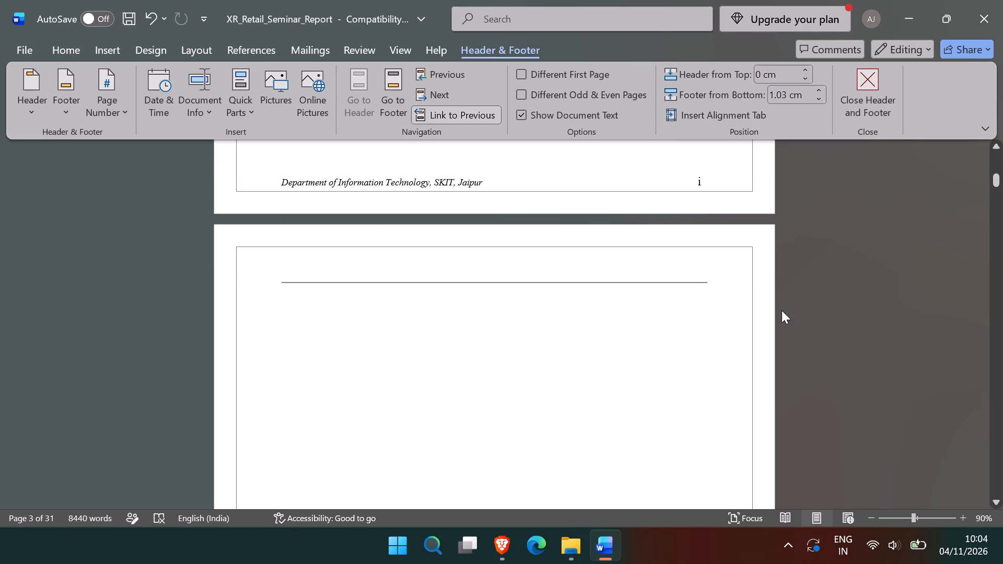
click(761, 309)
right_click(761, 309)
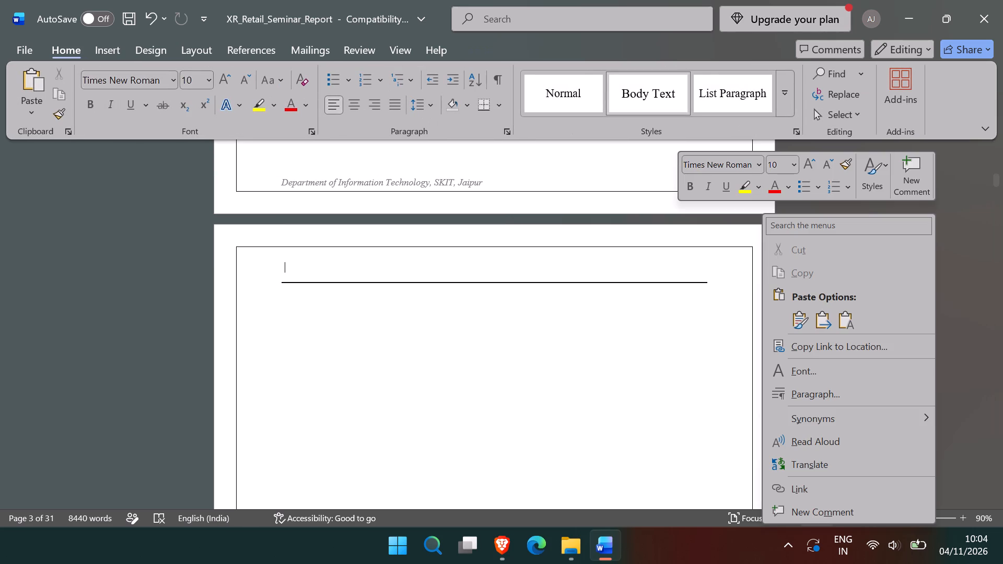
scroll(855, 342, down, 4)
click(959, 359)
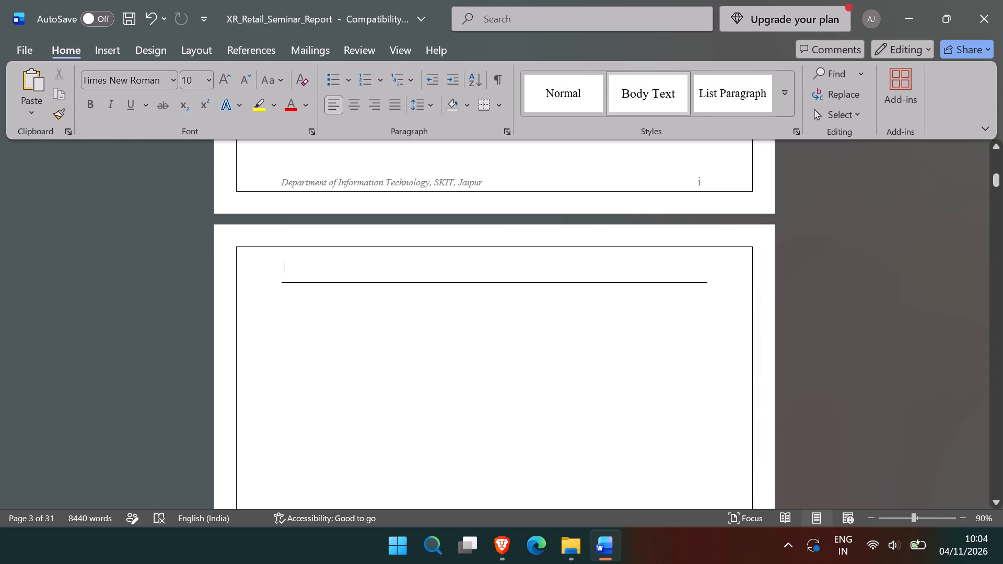
Examine the acknowledgement page with its placeholders, the certificate and the blank page between them.
scroll(959, 359, down, 6)
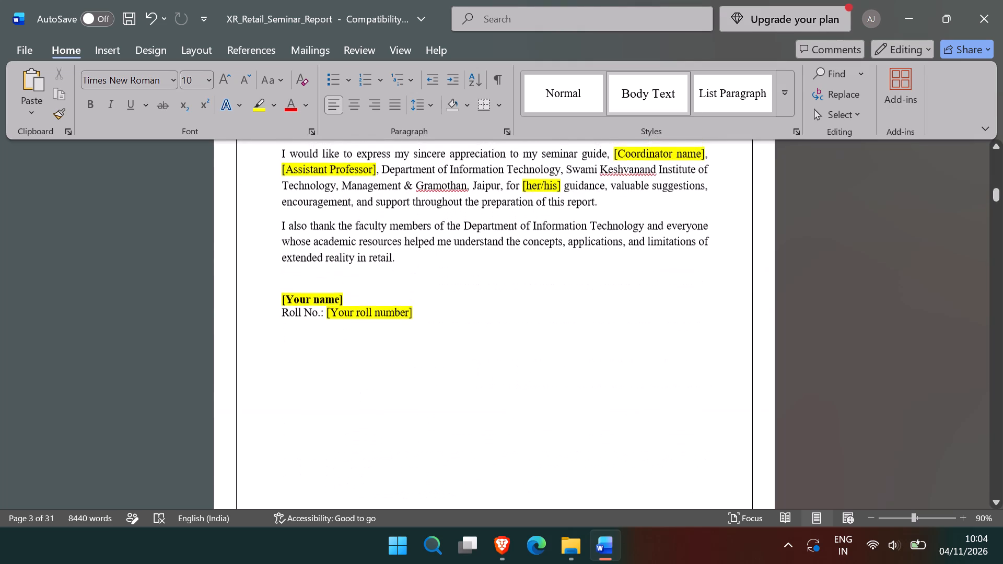
scroll(959, 359, up, 1)
scroll(959, 359, down, 1)
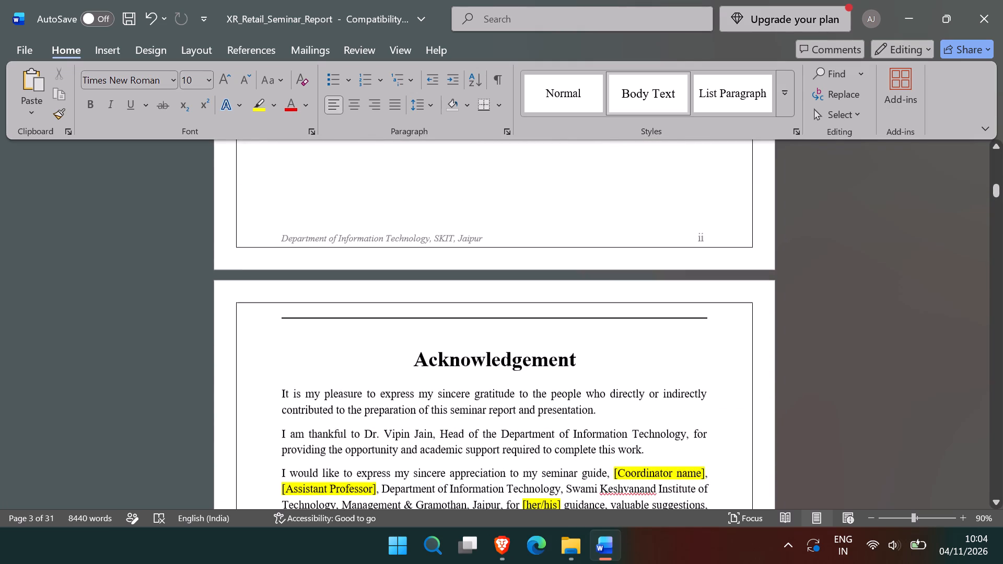
scroll(959, 359, down, 1)
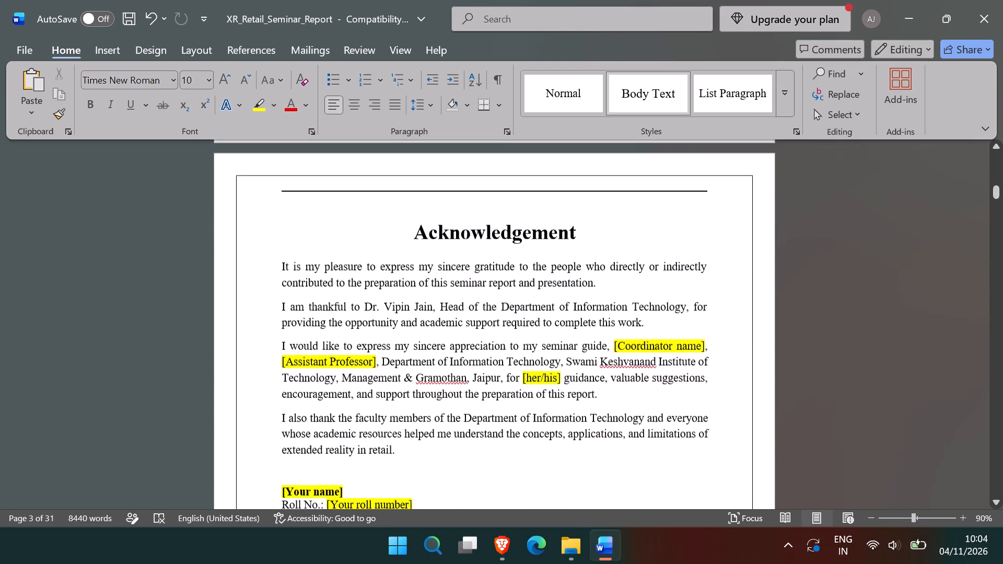
scroll(959, 359, down, 2)
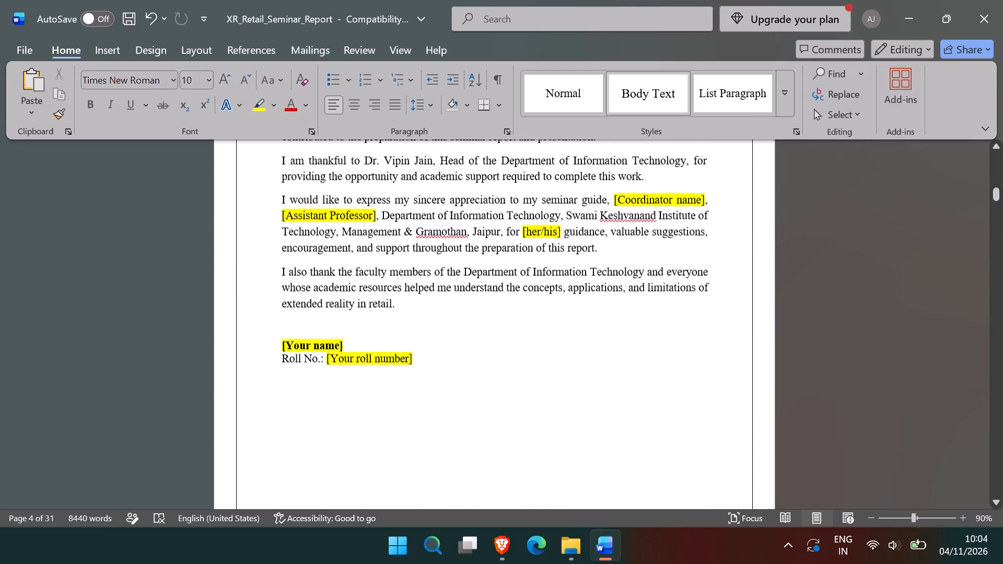
scroll(959, 359, down, 1)
scroll(959, 359, up, 1)
scroll(959, 359, down, 1)
scroll(959, 359, up, 3)
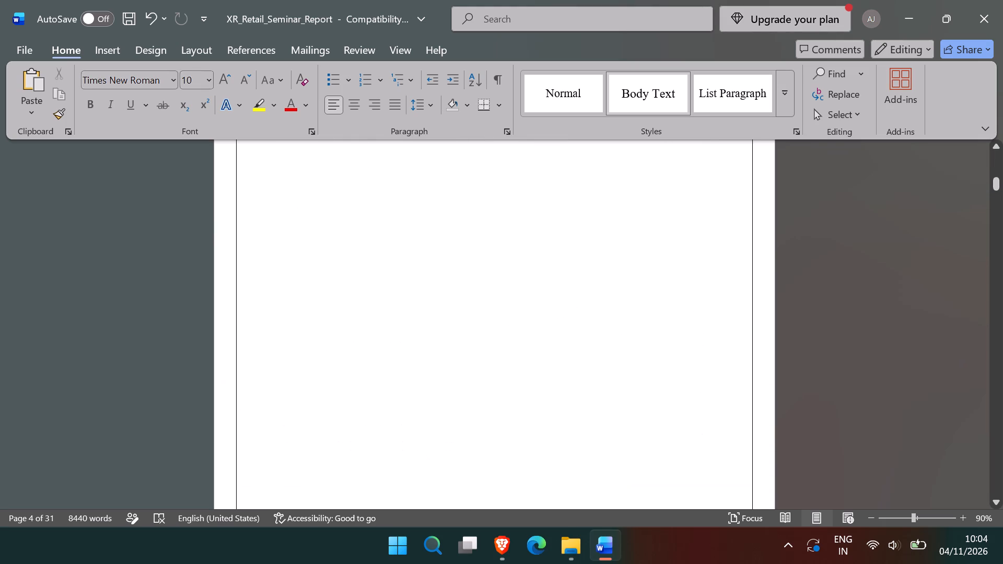
scroll(959, 359, up, 4)
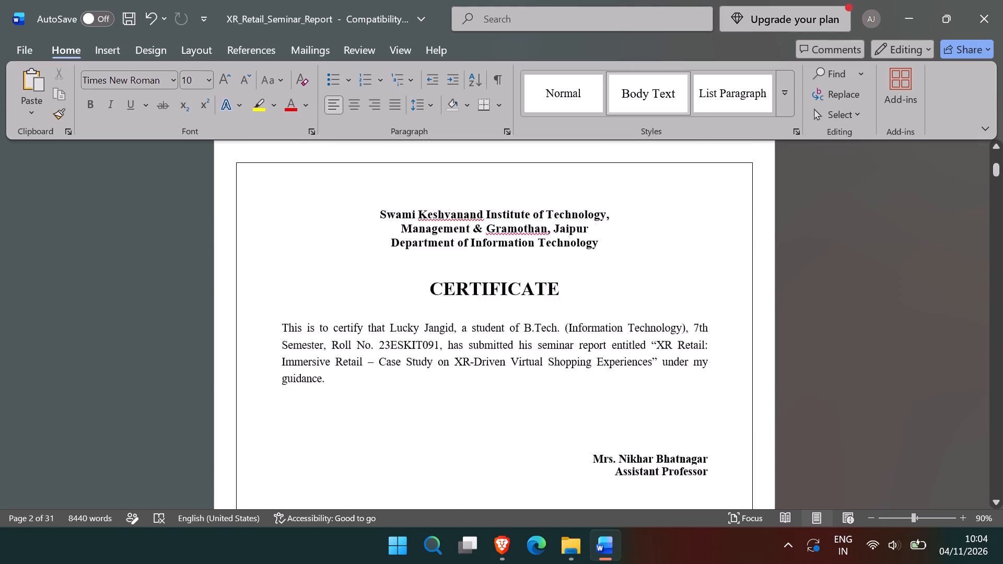
scroll(959, 359, down, 3)
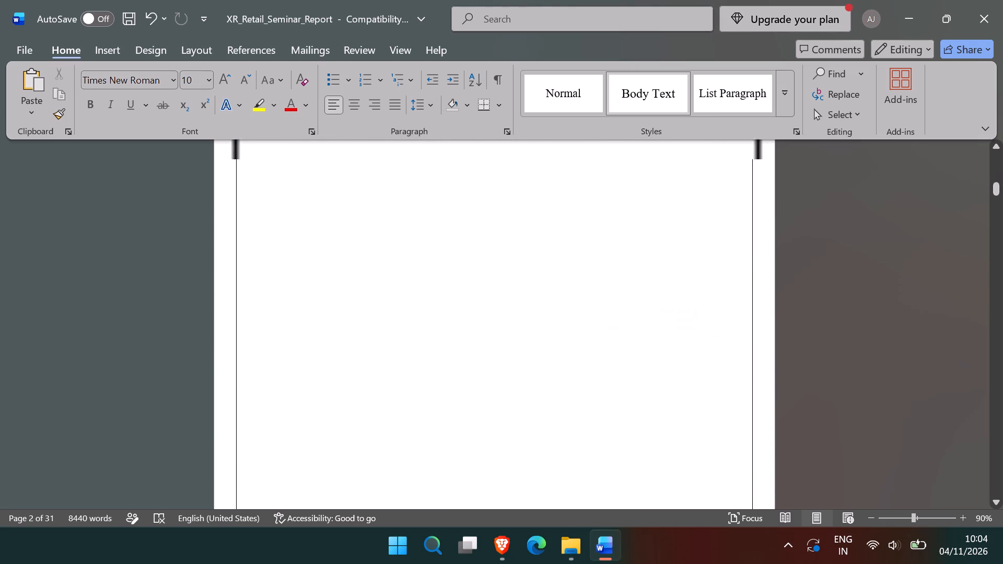
scroll(833, 354, up, 1)
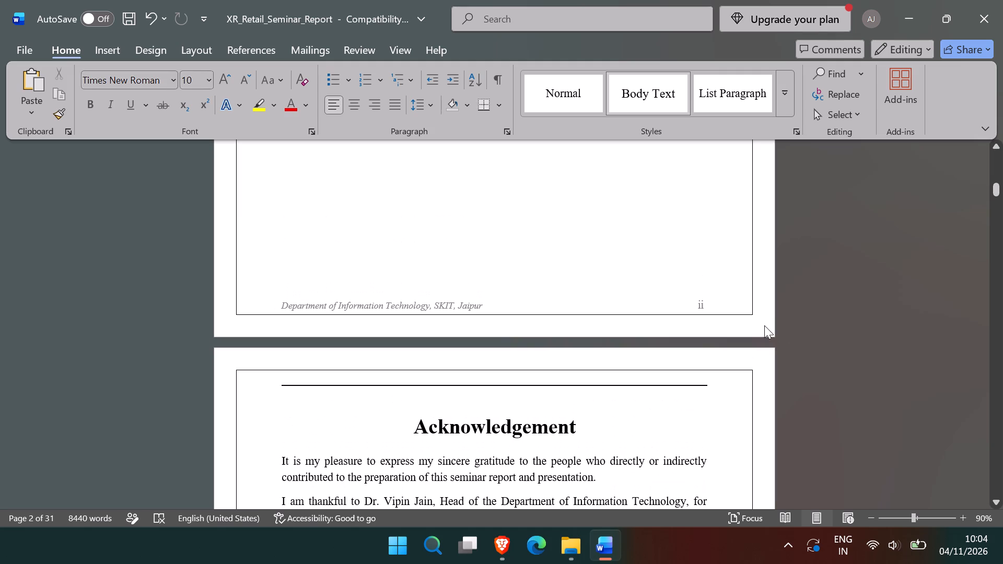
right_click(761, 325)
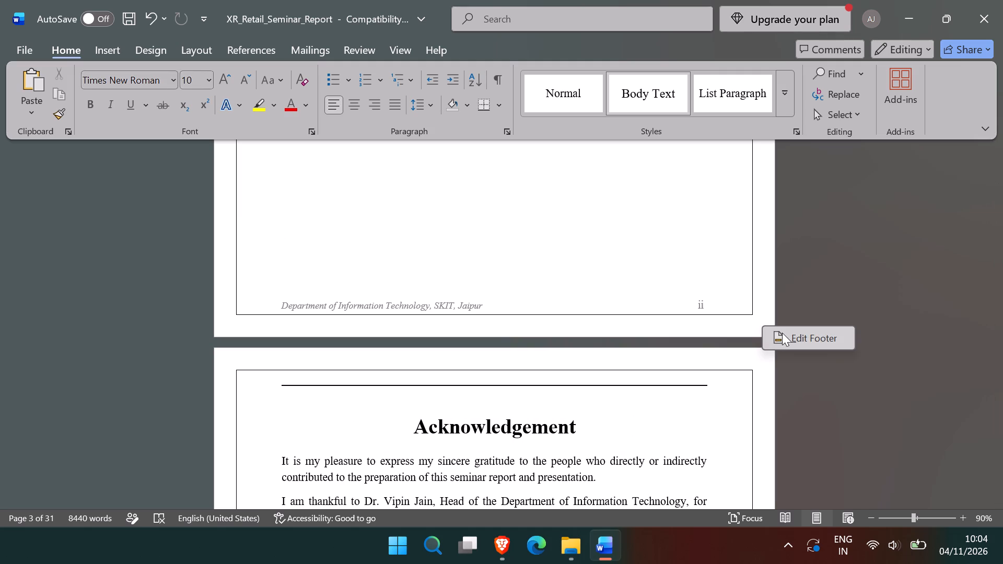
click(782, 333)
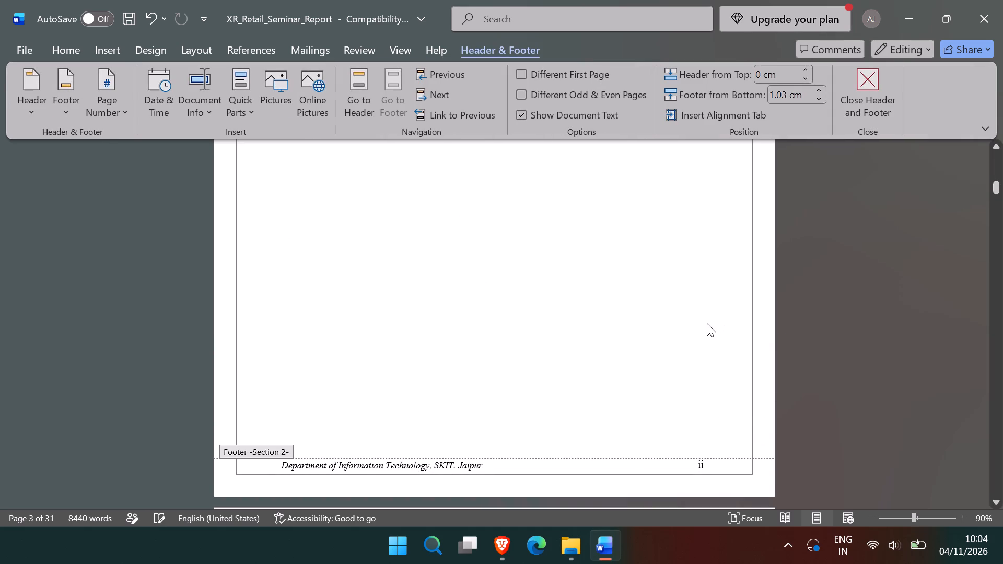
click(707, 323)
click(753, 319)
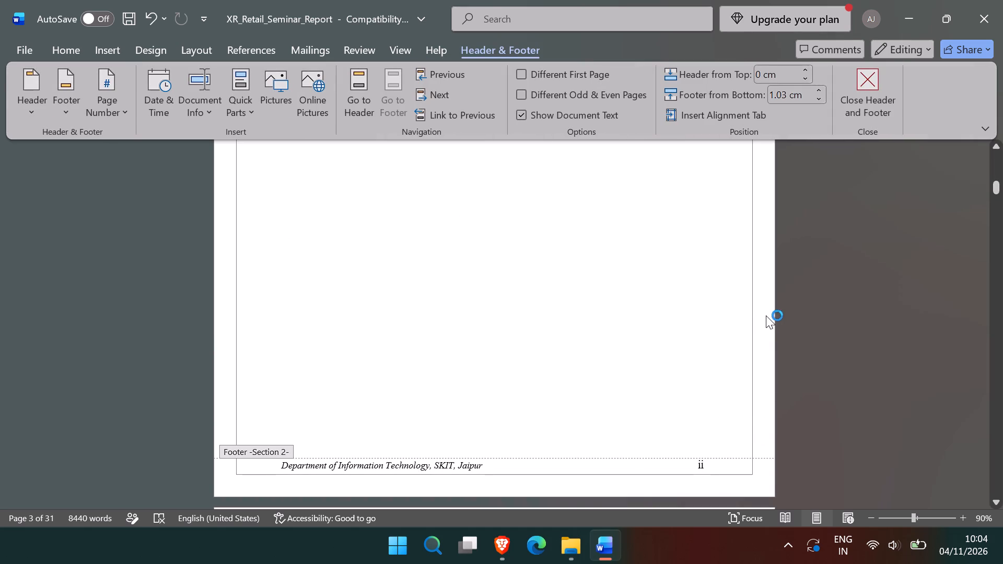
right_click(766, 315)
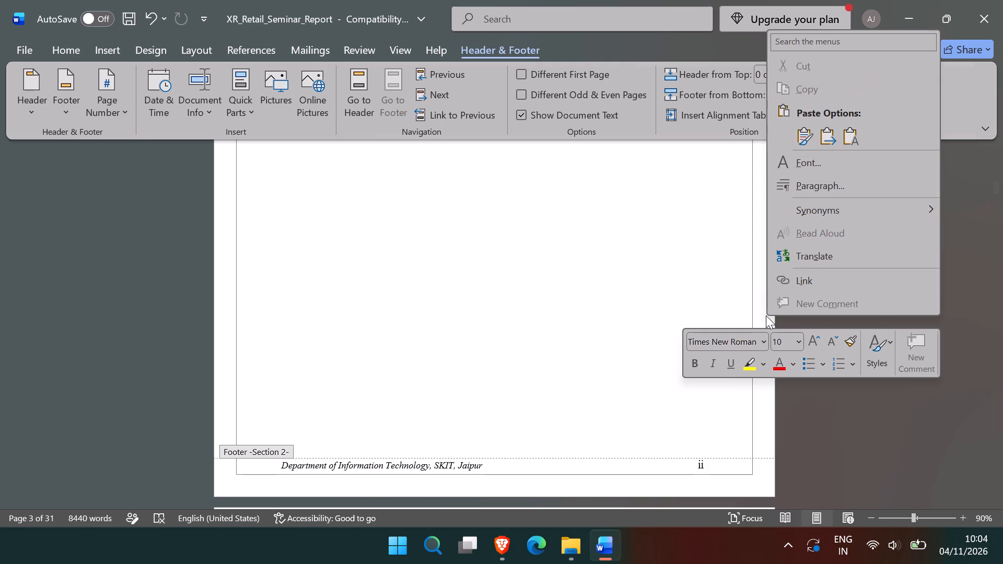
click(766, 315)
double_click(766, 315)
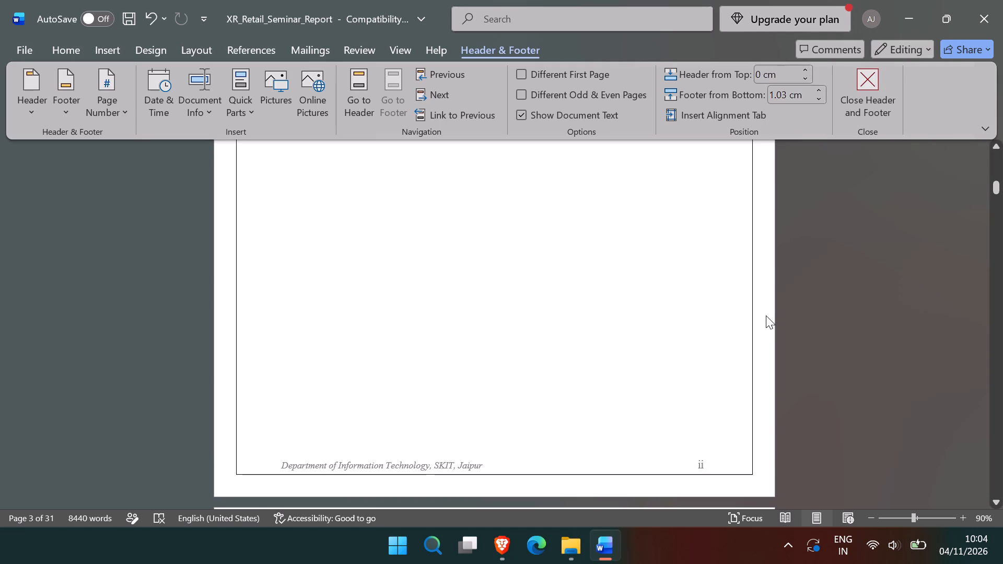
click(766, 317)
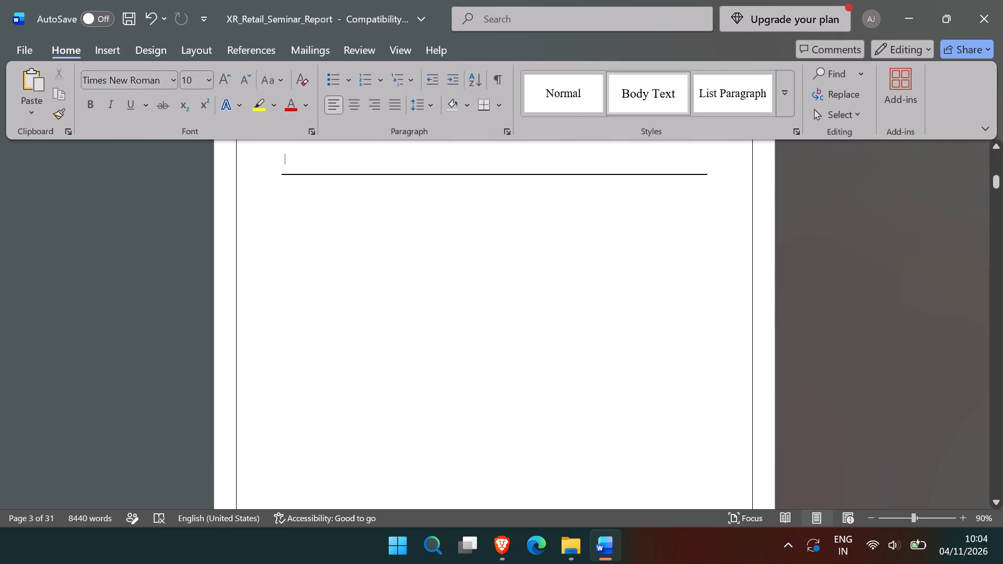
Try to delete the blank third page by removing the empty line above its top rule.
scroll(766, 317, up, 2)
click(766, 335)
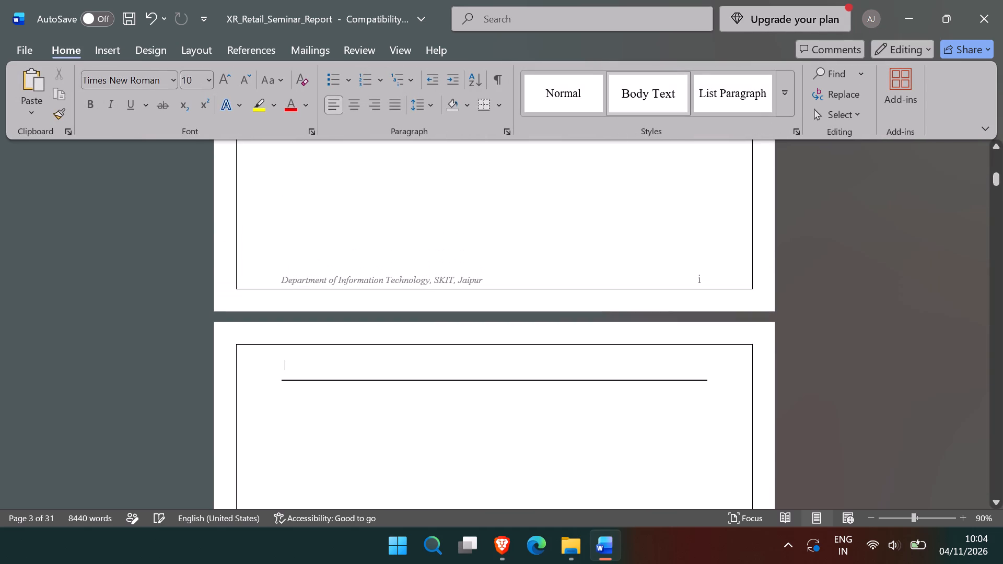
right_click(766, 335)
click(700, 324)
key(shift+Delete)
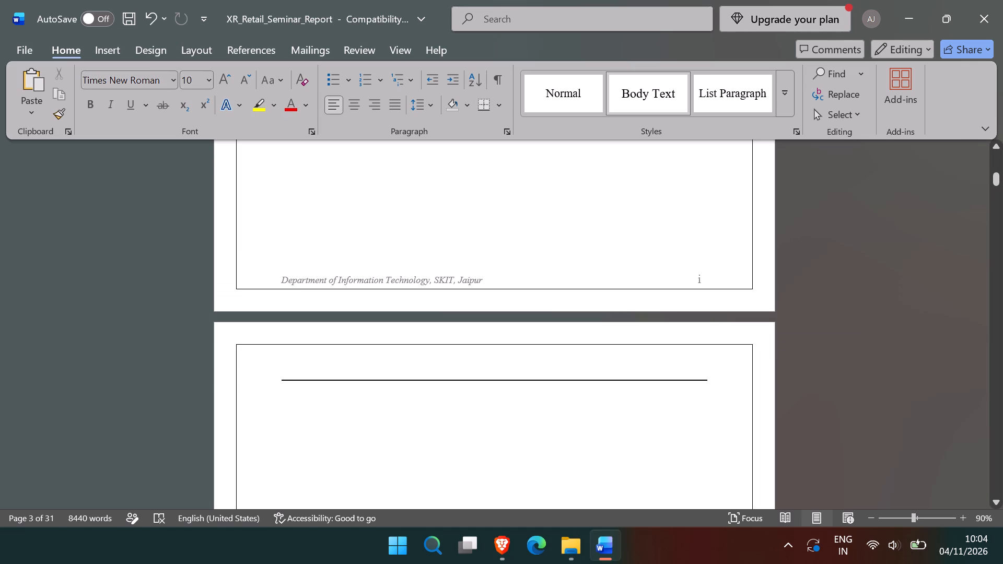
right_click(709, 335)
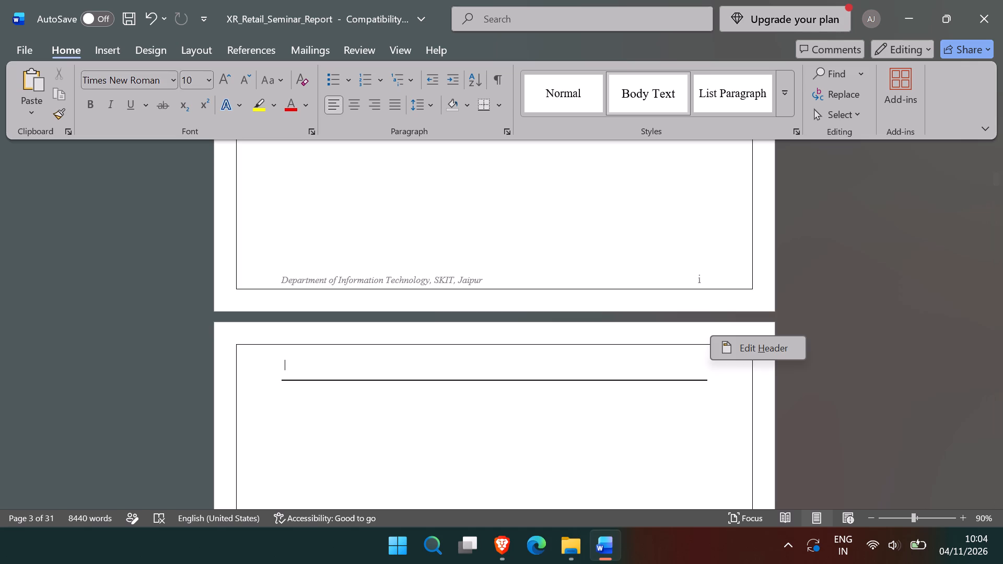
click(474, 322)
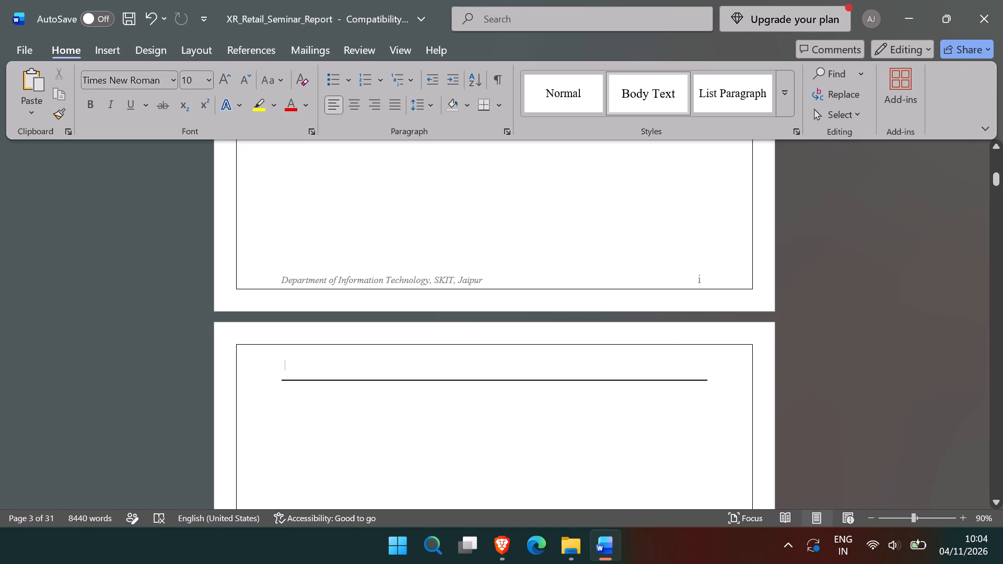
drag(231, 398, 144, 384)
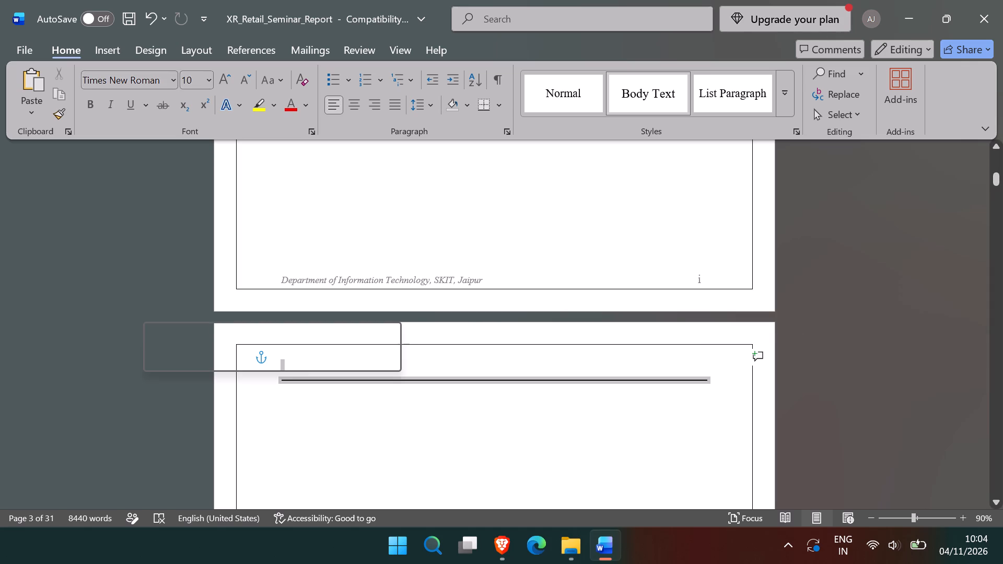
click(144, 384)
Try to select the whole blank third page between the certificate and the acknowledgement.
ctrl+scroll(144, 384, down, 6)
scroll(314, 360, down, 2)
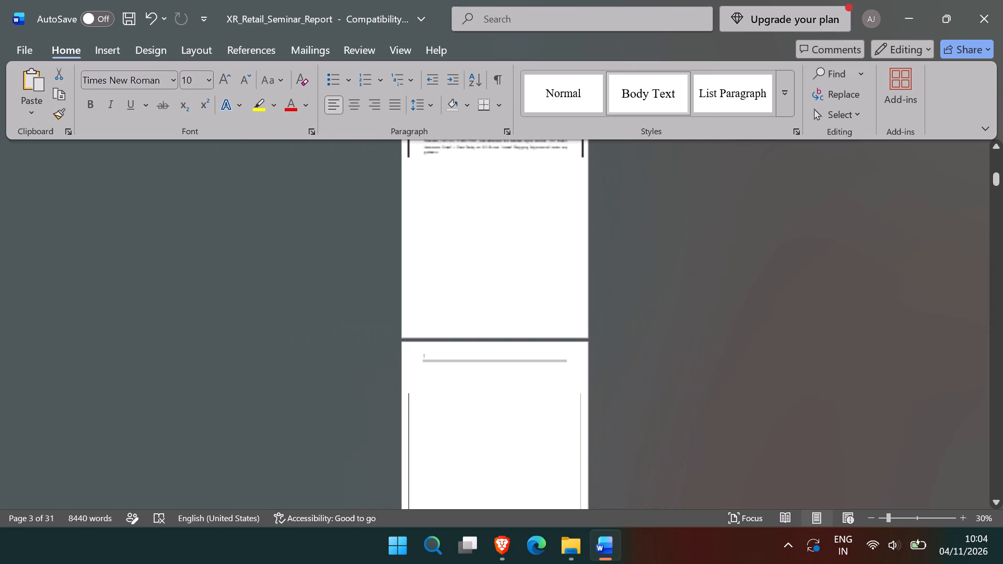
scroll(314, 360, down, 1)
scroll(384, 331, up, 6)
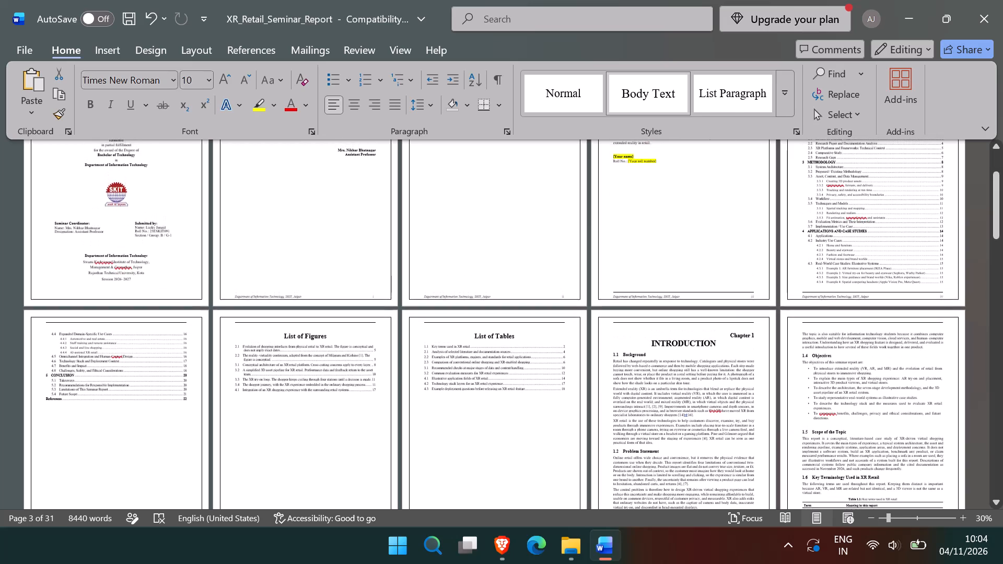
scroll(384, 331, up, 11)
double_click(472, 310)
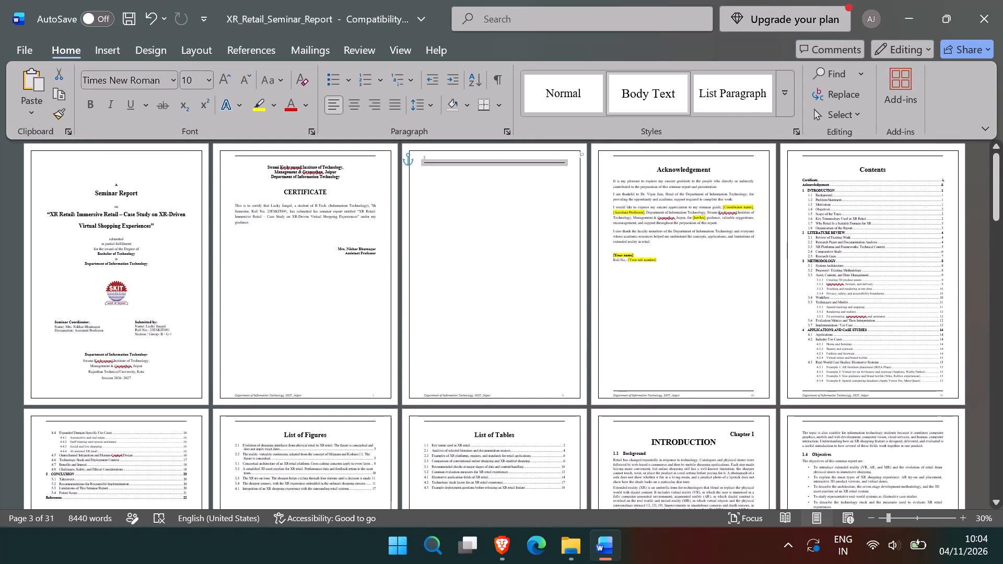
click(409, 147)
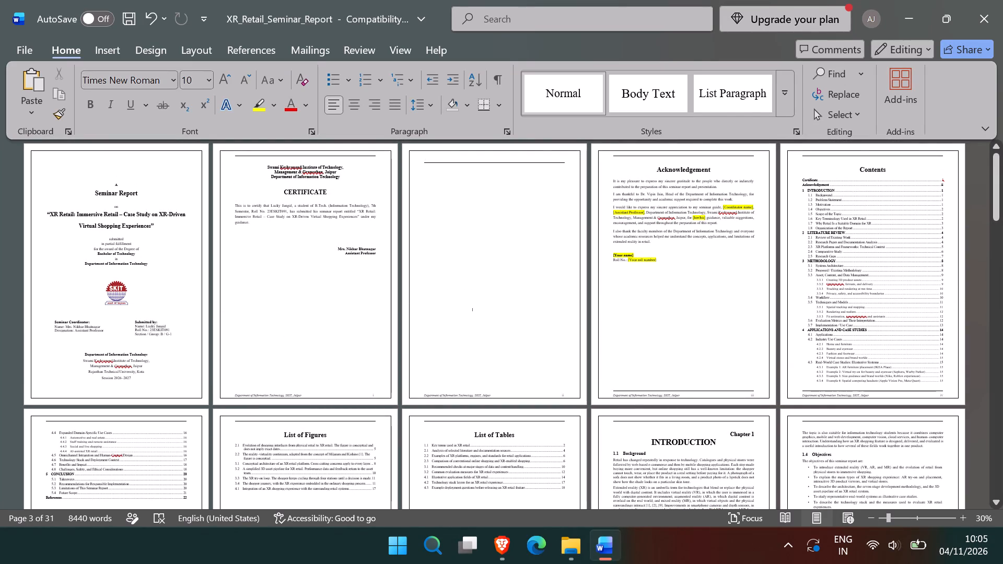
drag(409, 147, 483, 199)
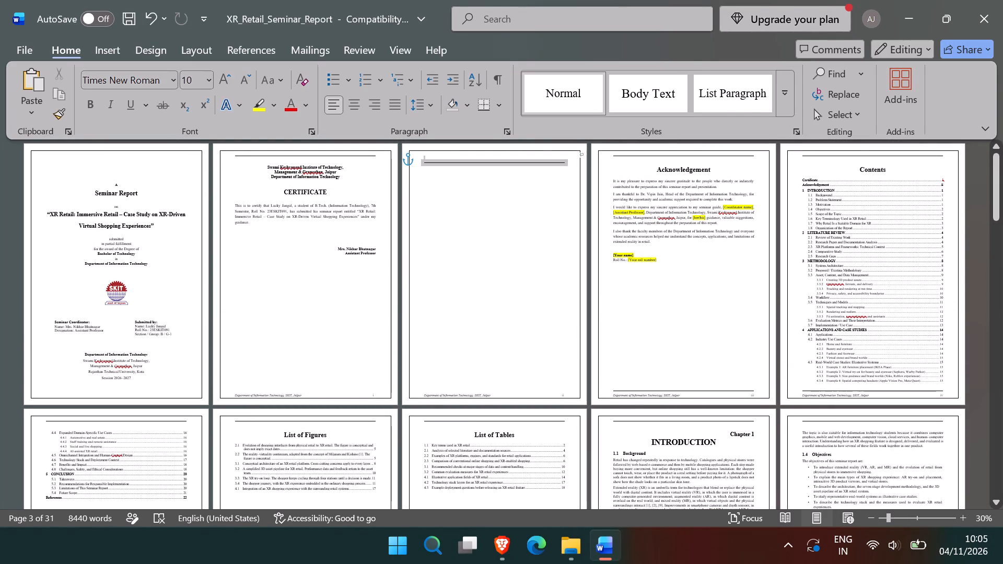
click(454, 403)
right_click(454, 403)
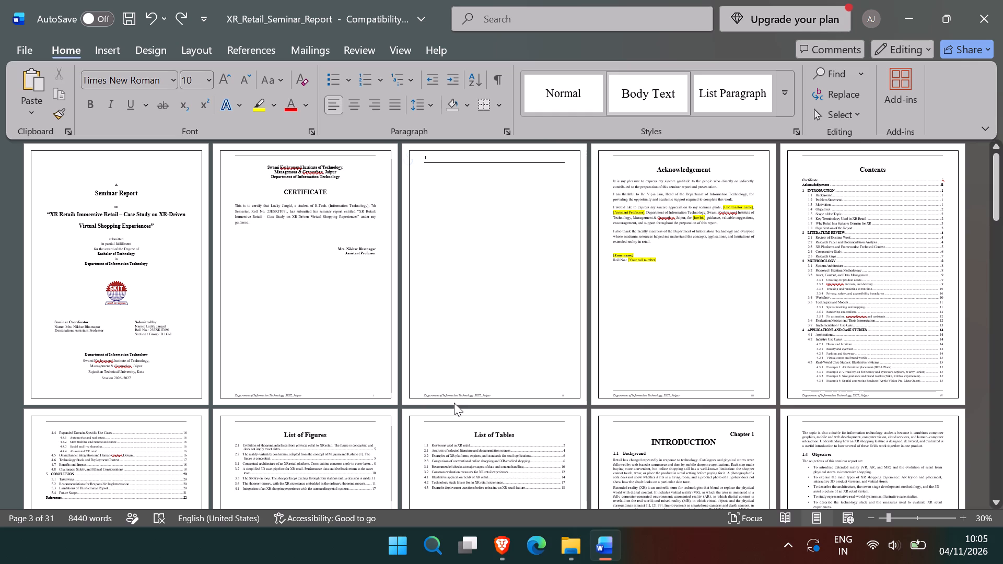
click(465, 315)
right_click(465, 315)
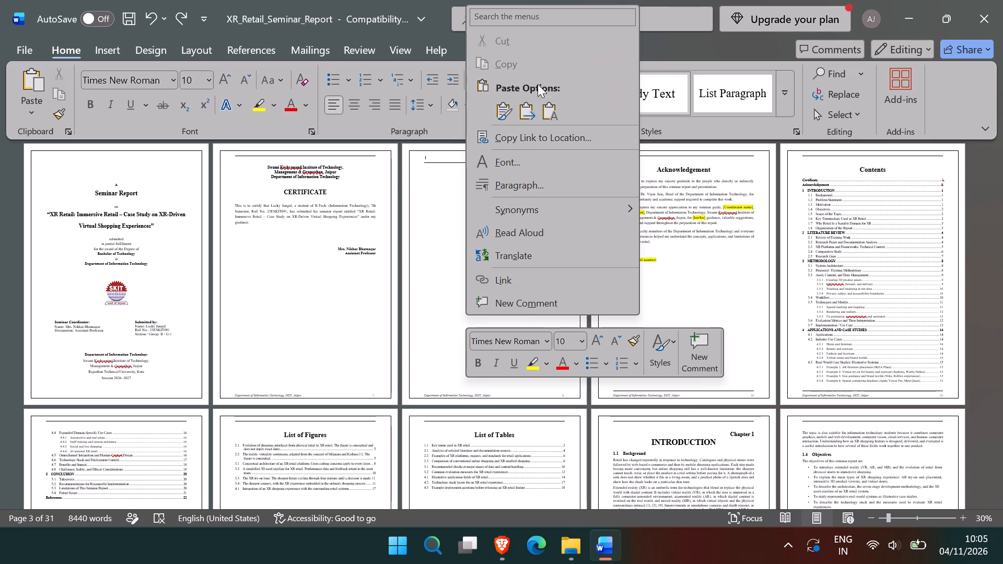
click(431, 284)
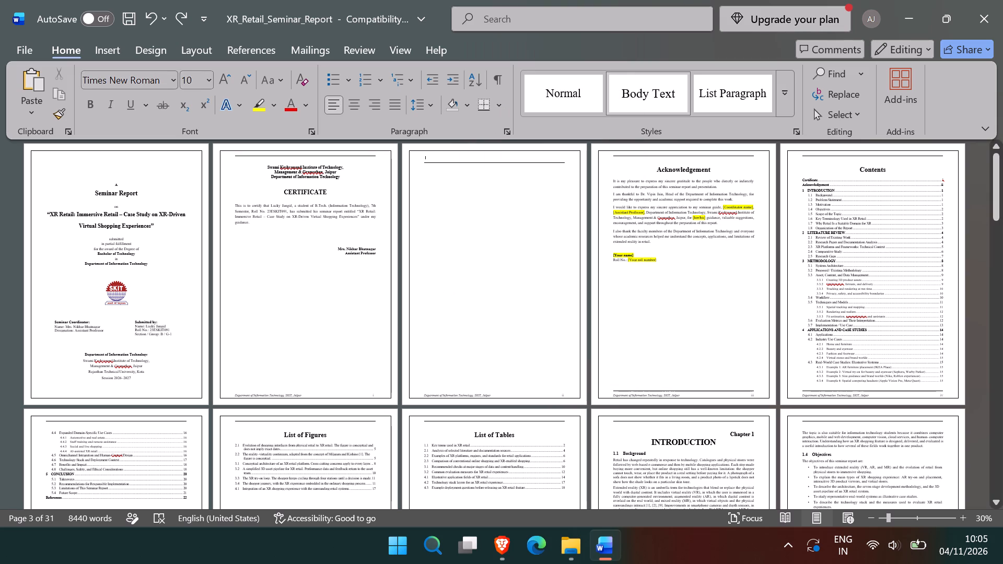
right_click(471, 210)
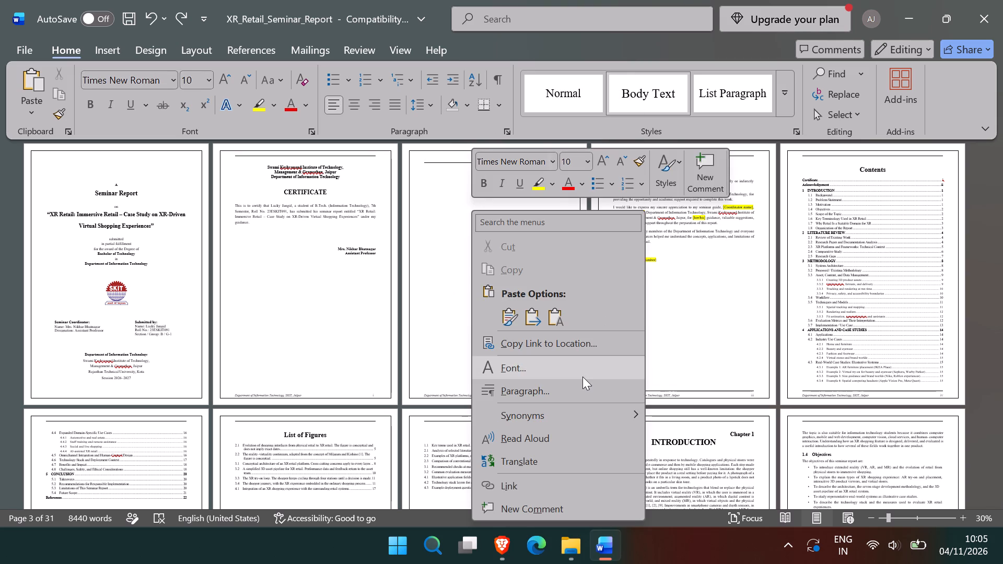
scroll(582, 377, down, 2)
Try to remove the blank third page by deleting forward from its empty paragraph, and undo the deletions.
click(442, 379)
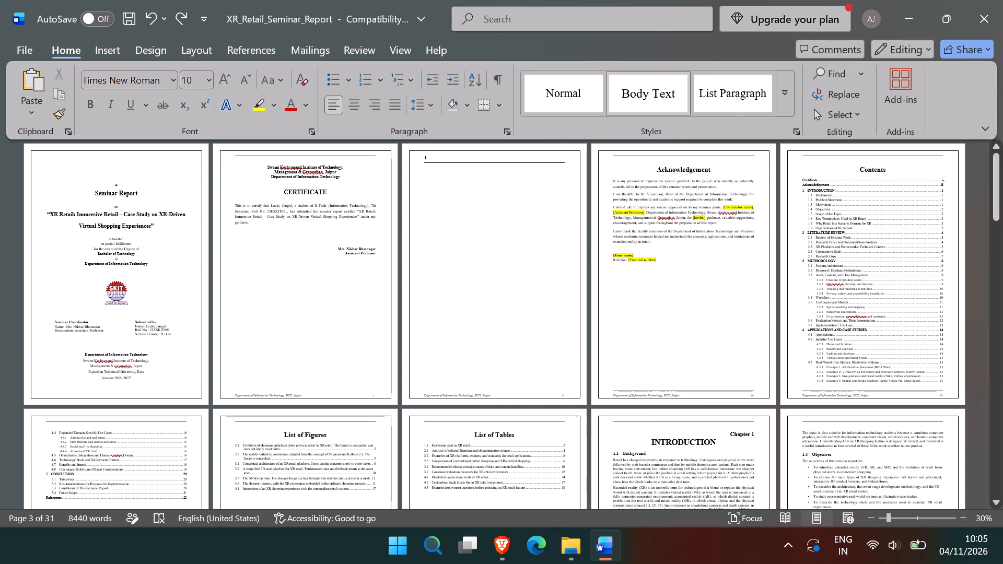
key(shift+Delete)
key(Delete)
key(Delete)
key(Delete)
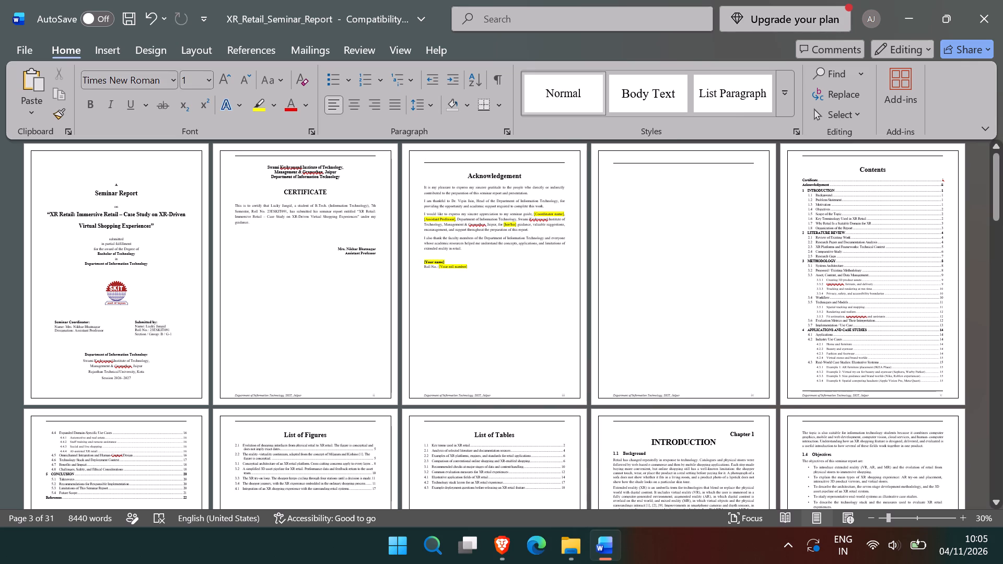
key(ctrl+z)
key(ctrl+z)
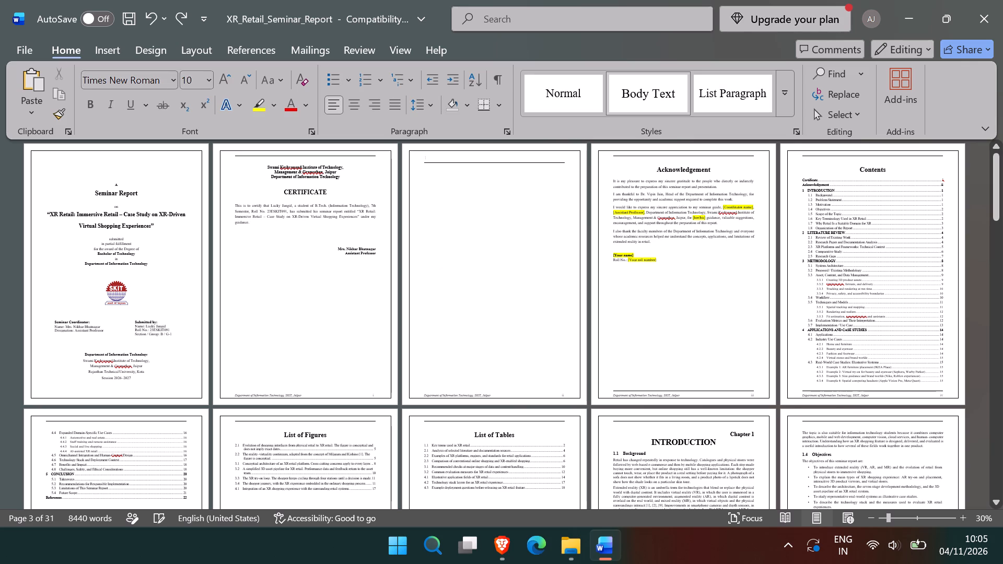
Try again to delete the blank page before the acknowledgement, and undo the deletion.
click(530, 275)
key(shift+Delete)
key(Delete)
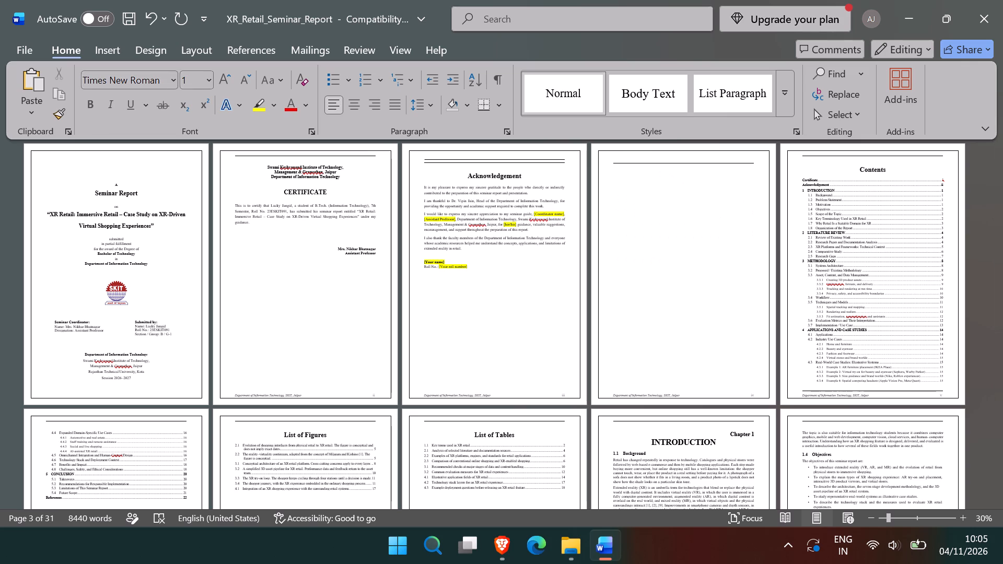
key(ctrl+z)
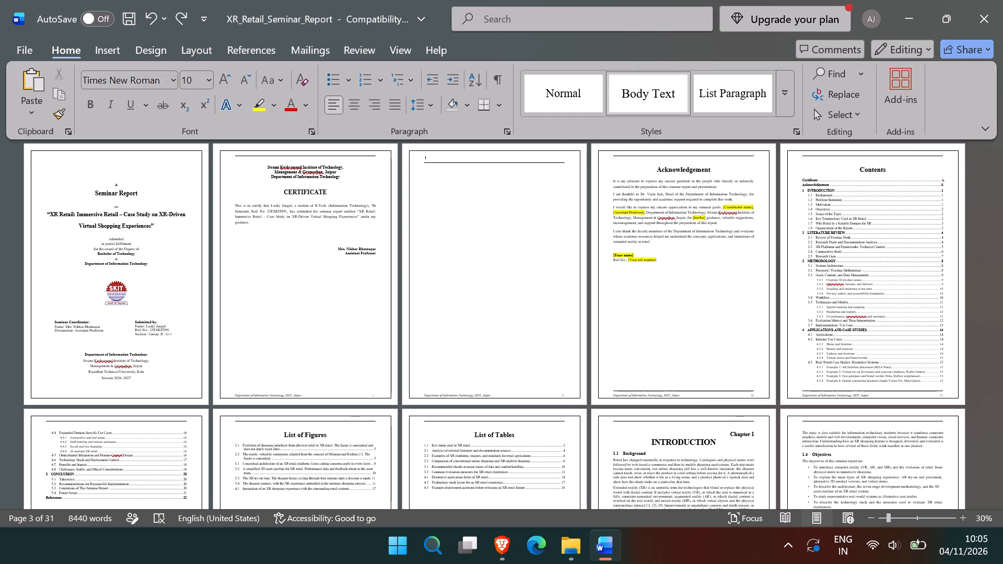
Review the page layout of the whole report, from the cover through the chapters to the references and back.
scroll(530, 275, down, 7)
scroll(530, 275, down, 20)
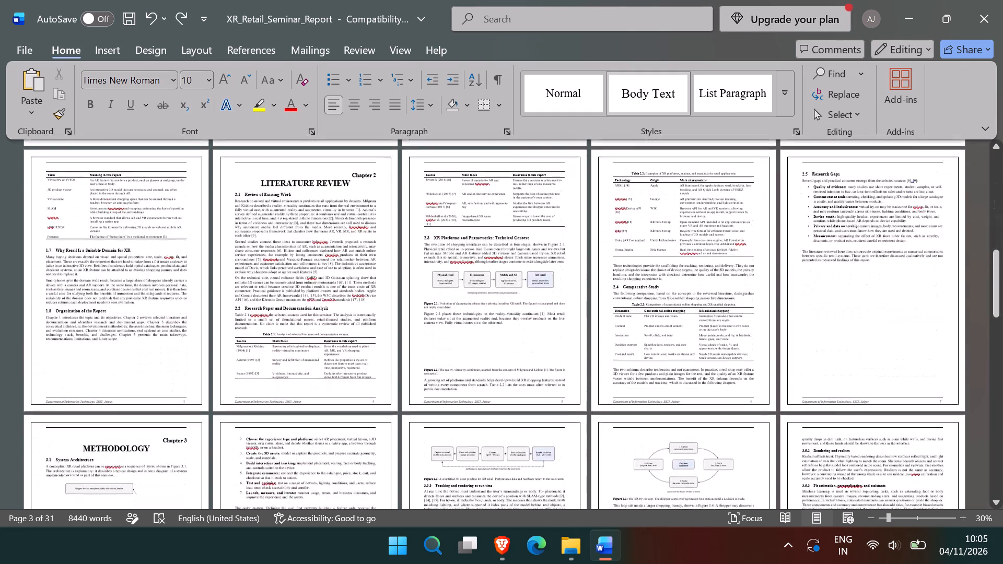
scroll(530, 275, down, 16)
scroll(530, 275, down, 11)
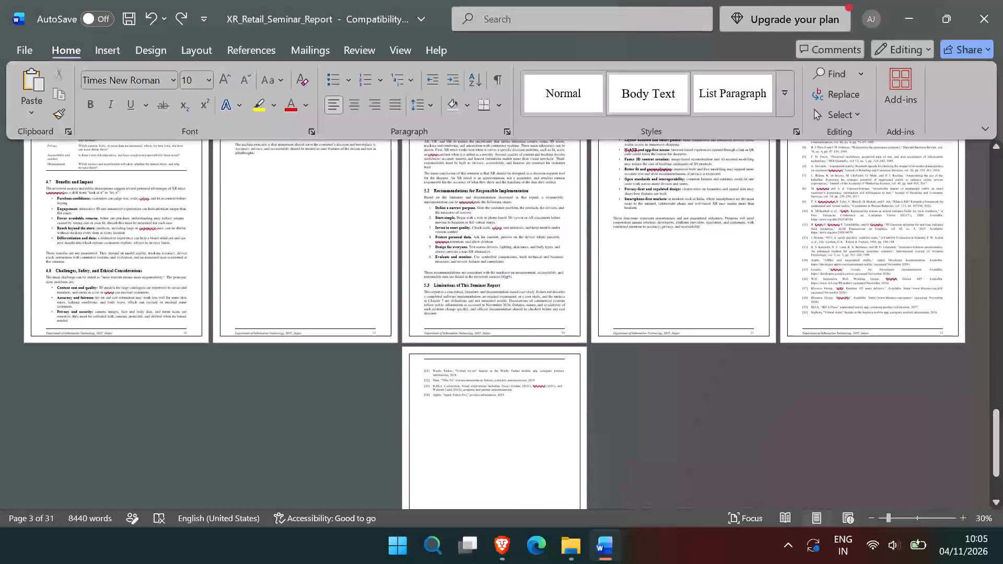
scroll(530, 275, down, 5)
scroll(530, 275, up, 20)
scroll(530, 275, up, 13)
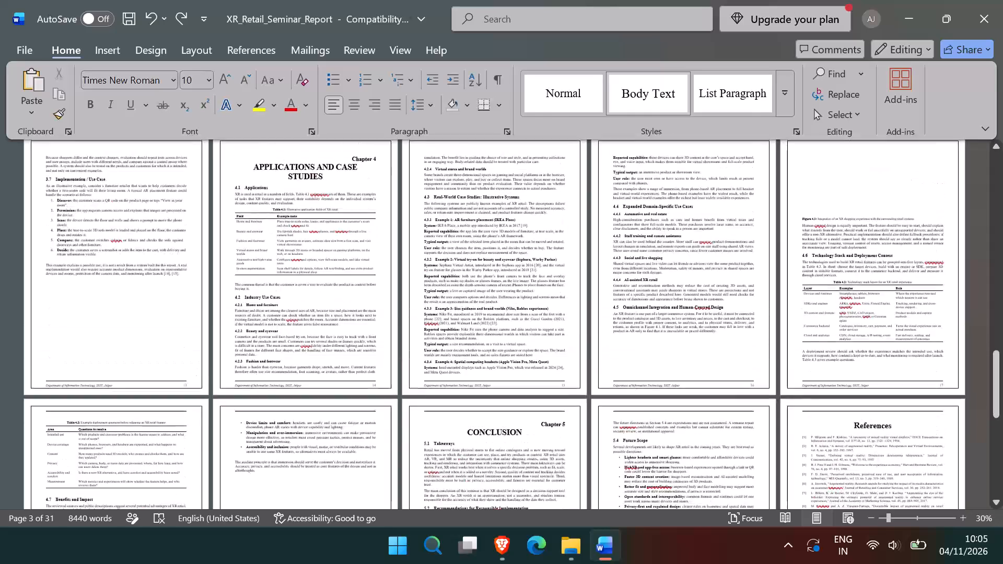
scroll(530, 275, up, 10)
scroll(530, 275, up, 20)
scroll(530, 275, up, 9)
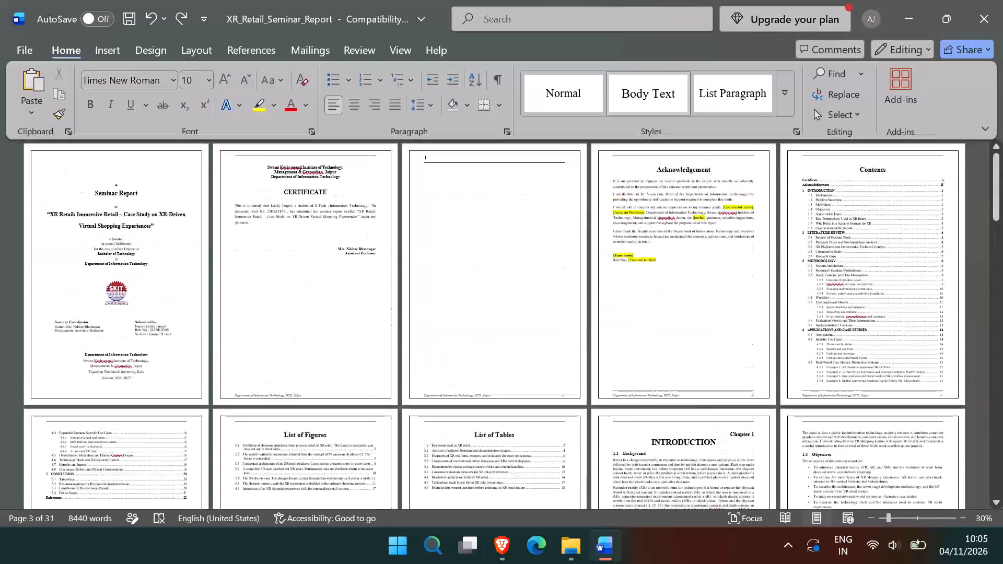
scroll(530, 275, up, 1)
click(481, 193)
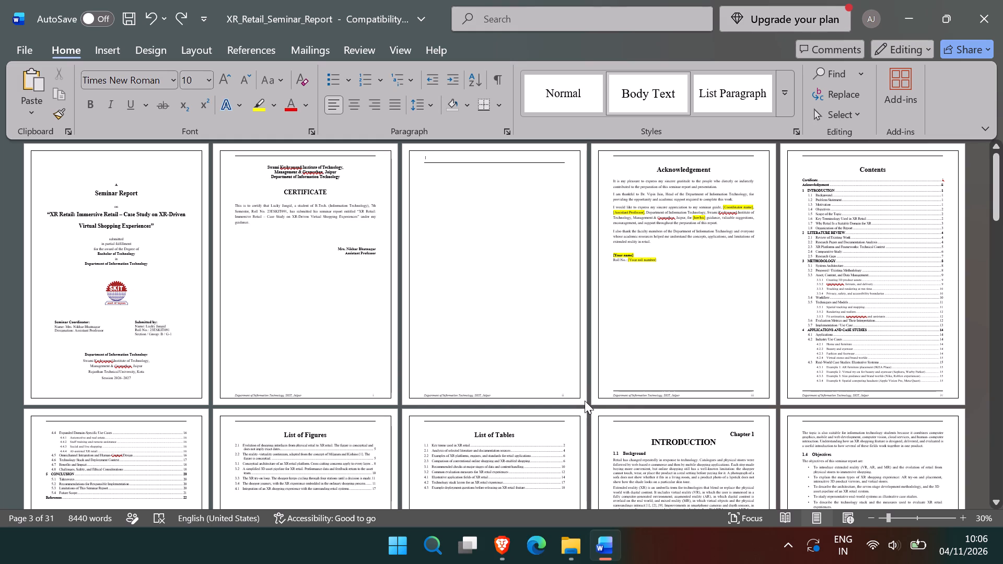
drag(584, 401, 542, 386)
Switch to Brave and check the cover page layout of the Agentic AI example report.
drag(542, 386, 542, 383)
click(503, 550)
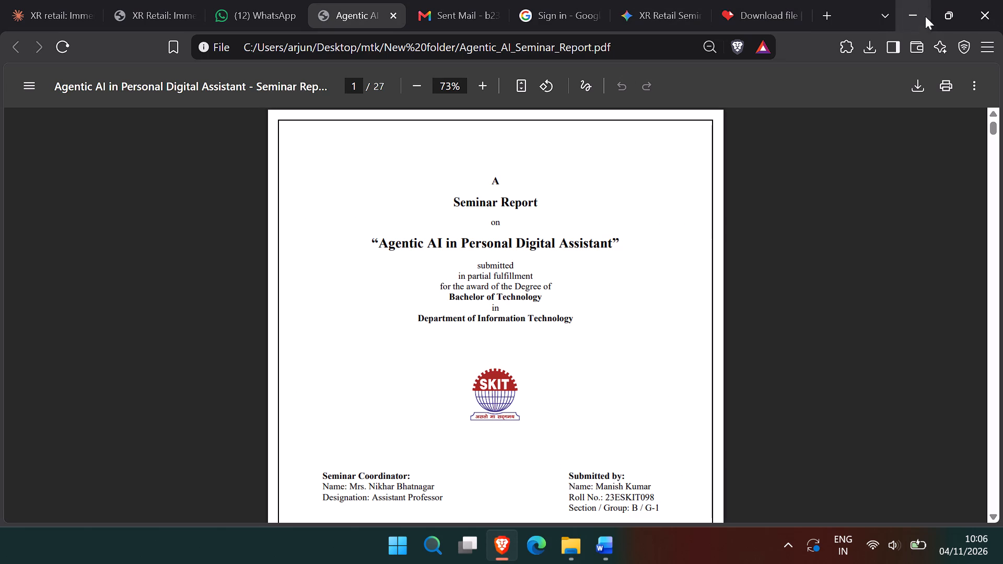
scroll(655, 286, down, 1)
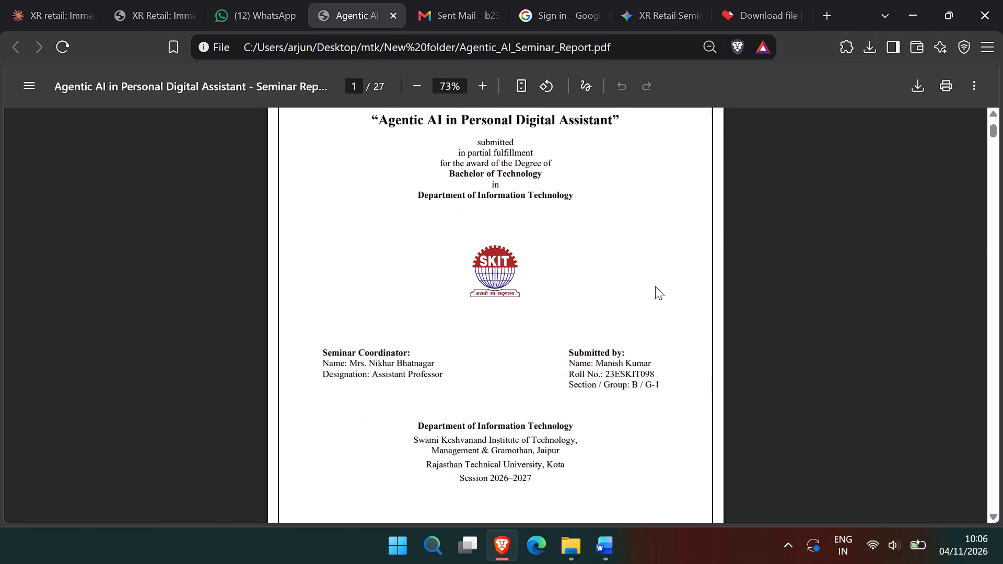
scroll(655, 286, down, 1)
Open the downloaded XR_Retail_Seminar_Report.pdf and examine its pages from the cover through the acknowledgement and contents.
click(630, 0)
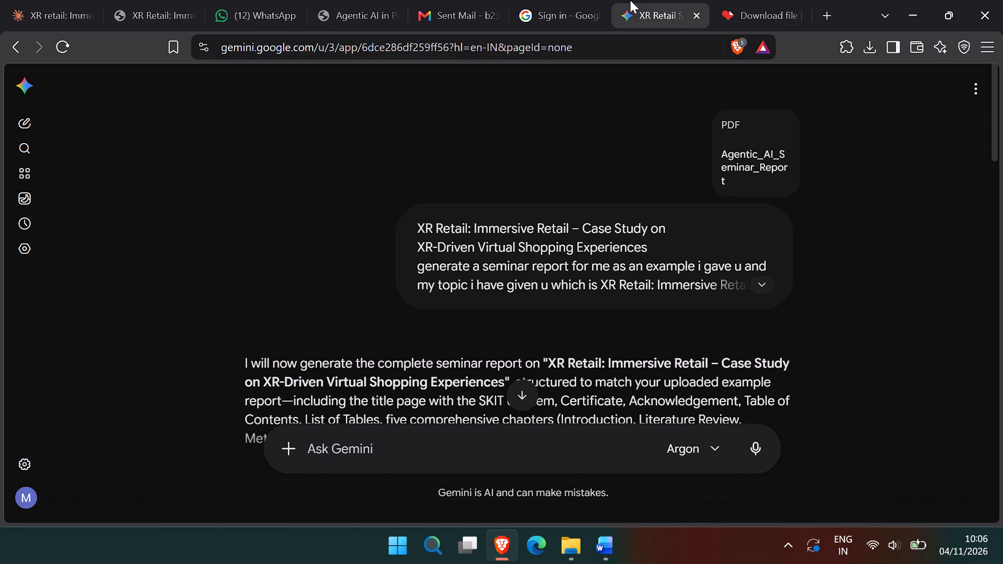
click(714, 0)
click(864, 37)
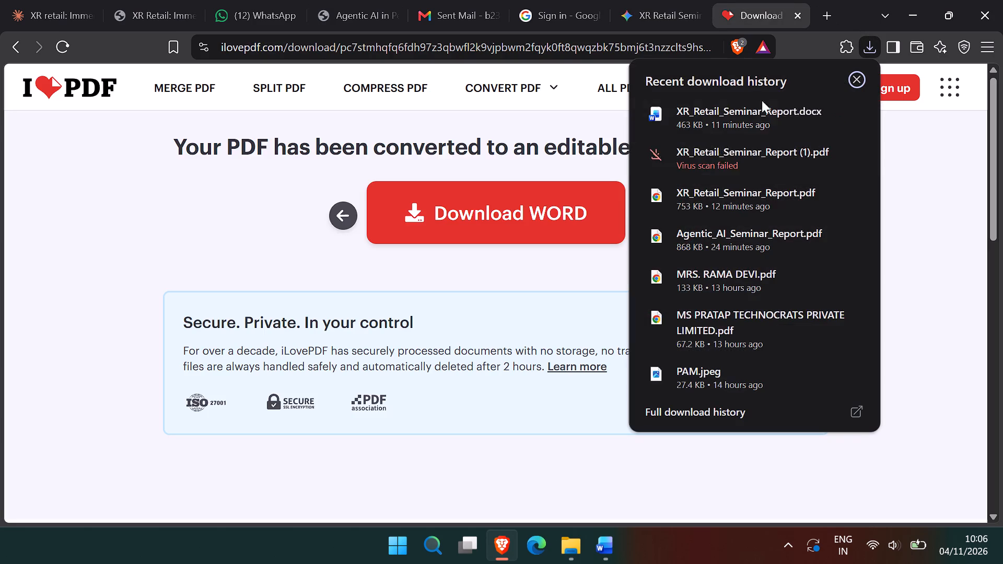
click(711, 200)
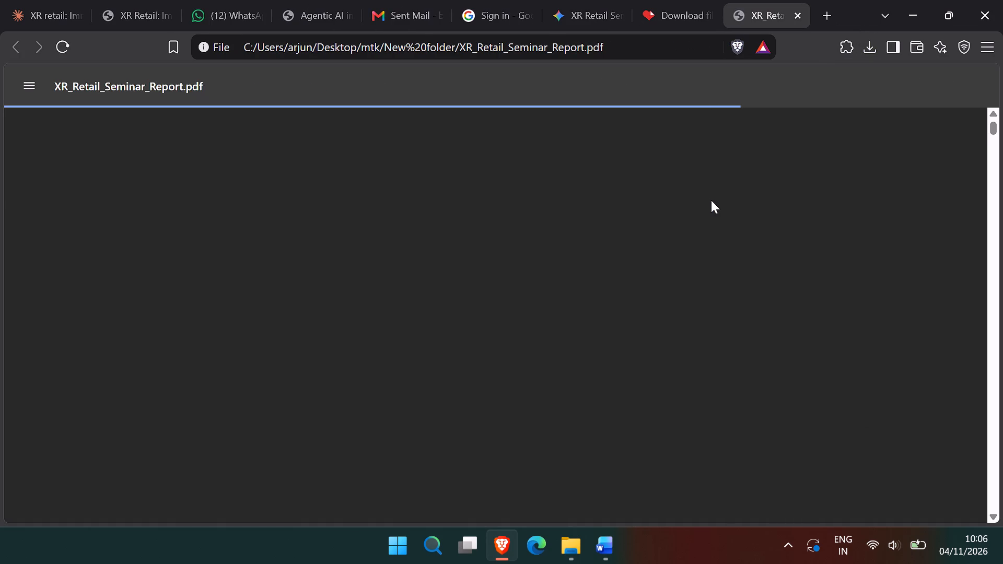
scroll(612, 295, down, 10)
scroll(612, 295, up, 2)
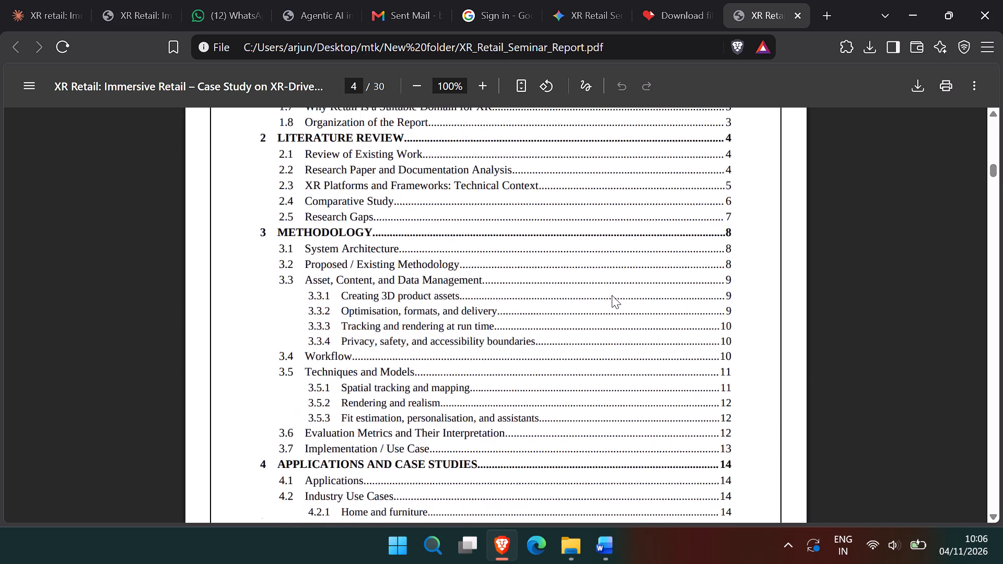
scroll(612, 295, up, 5)
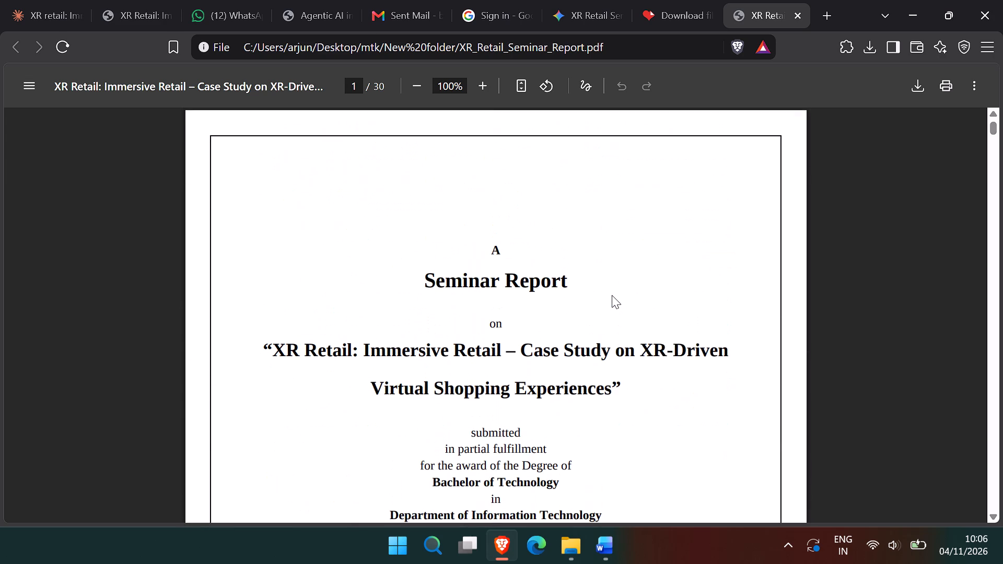
scroll(612, 295, down, 12)
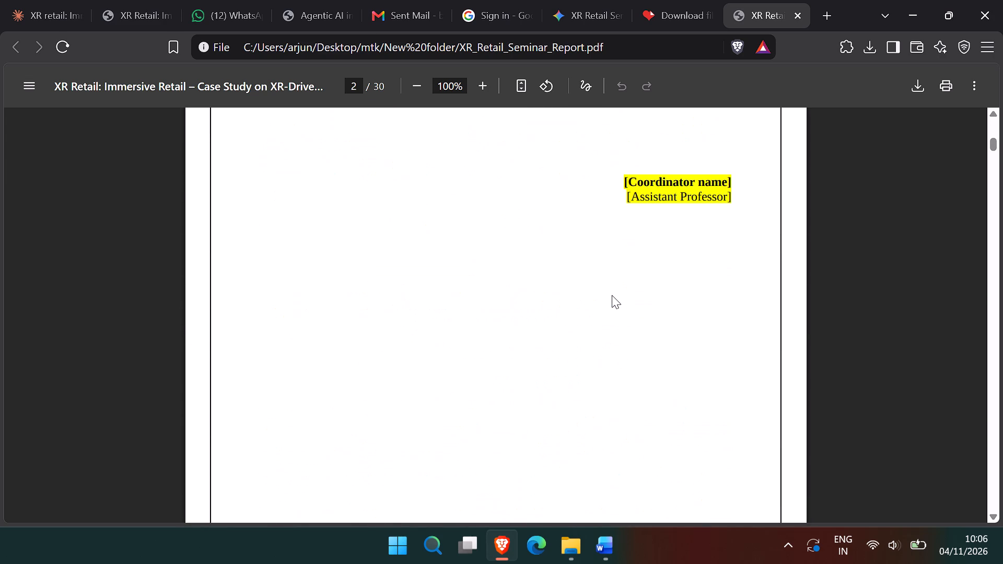
scroll(612, 295, down, 6)
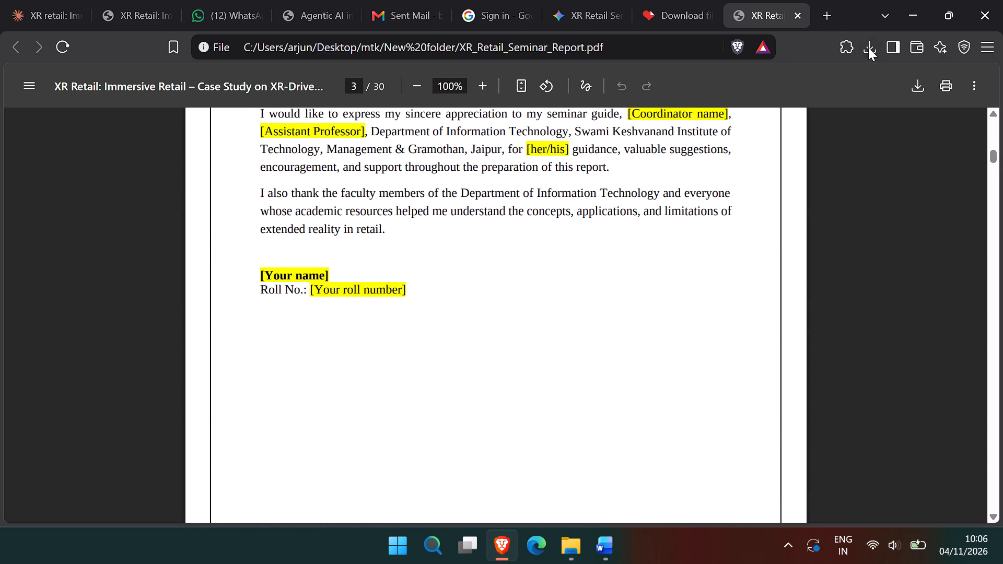
Return to the report in Word and cut the empty content of the blank third page, between the certificate and the acknowledgement.
click(867, 46)
click(730, 121)
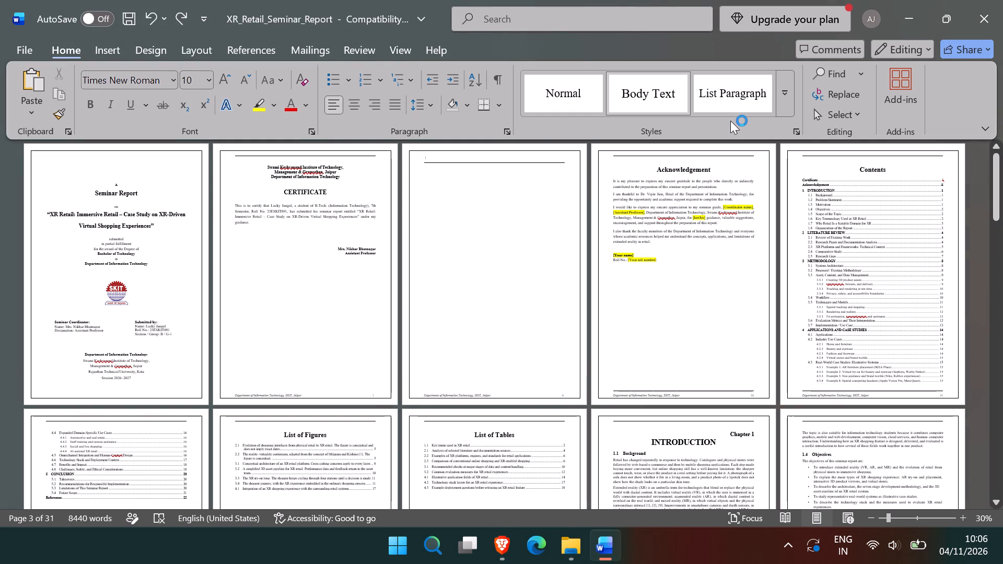
click(590, 550)
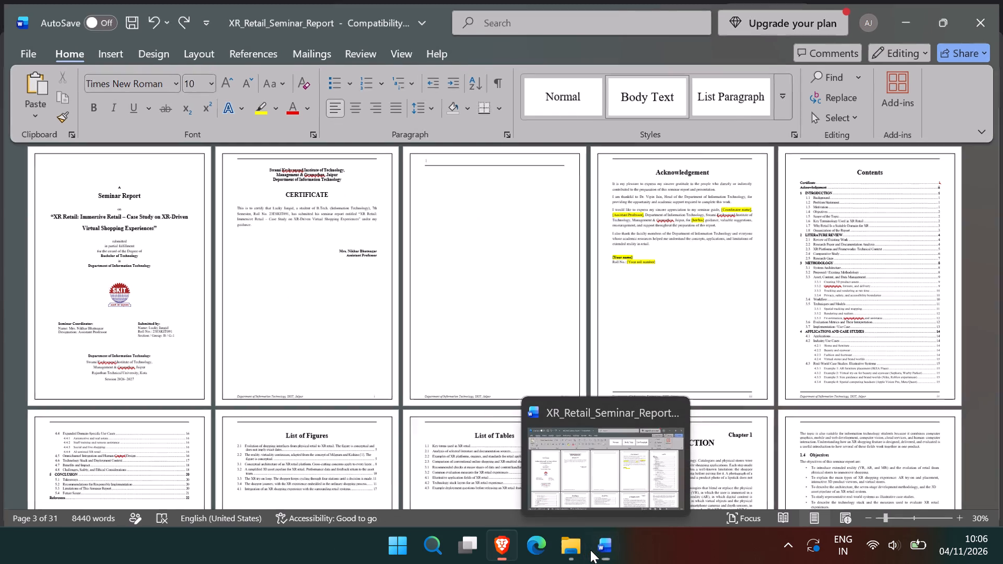
click(612, 547)
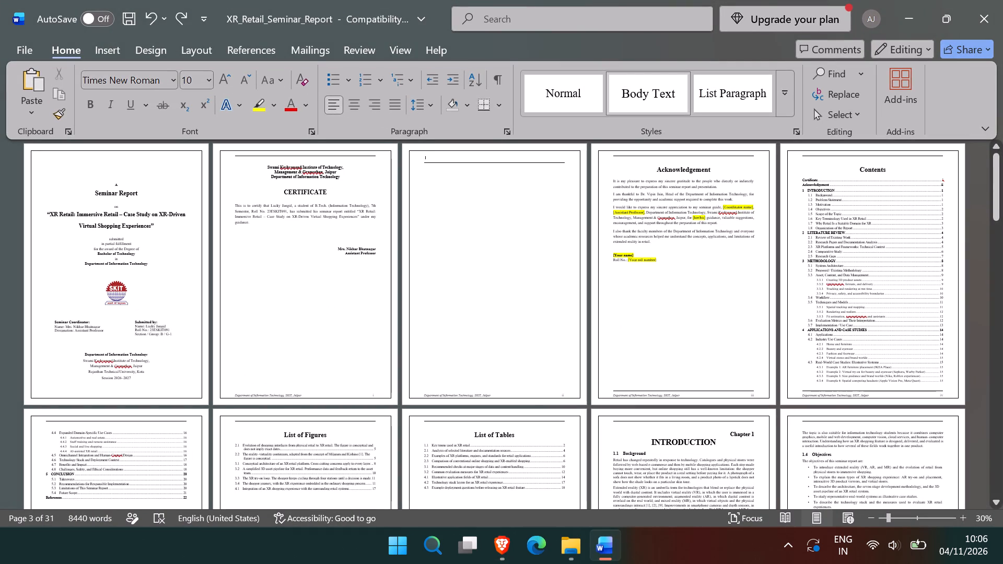
scroll(516, 346, up, 1)
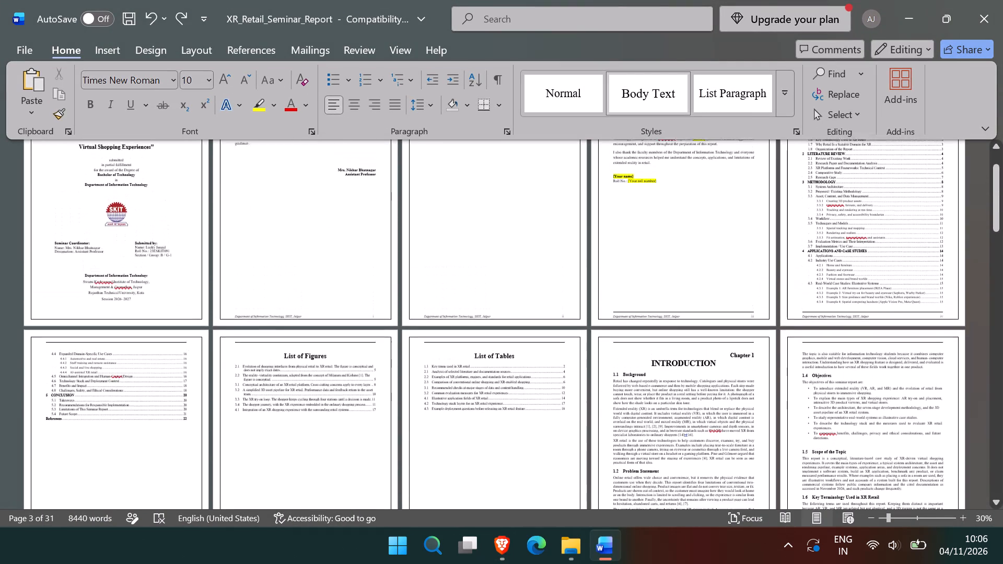
scroll(516, 346, up, 1)
click(511, 296)
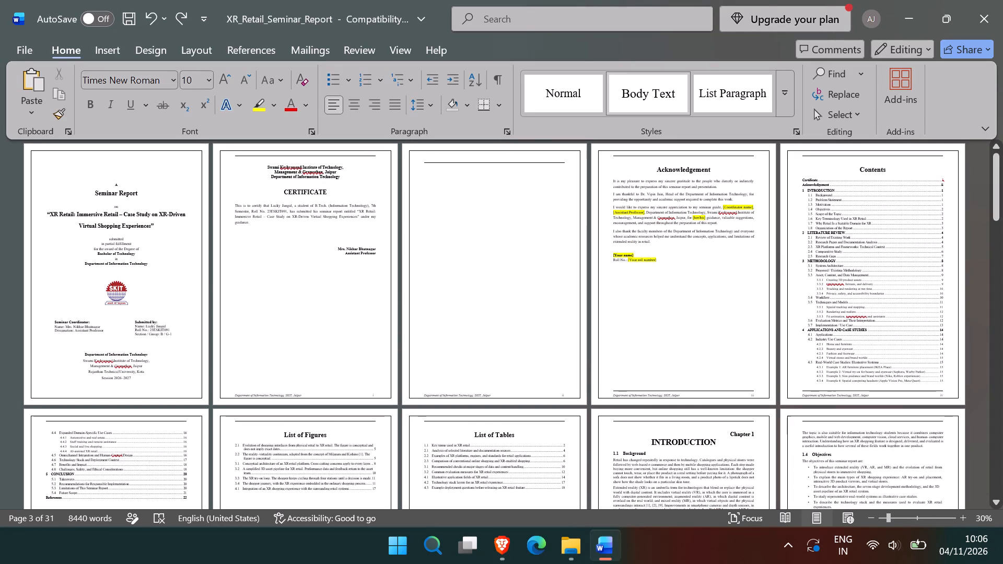
right_click(511, 296)
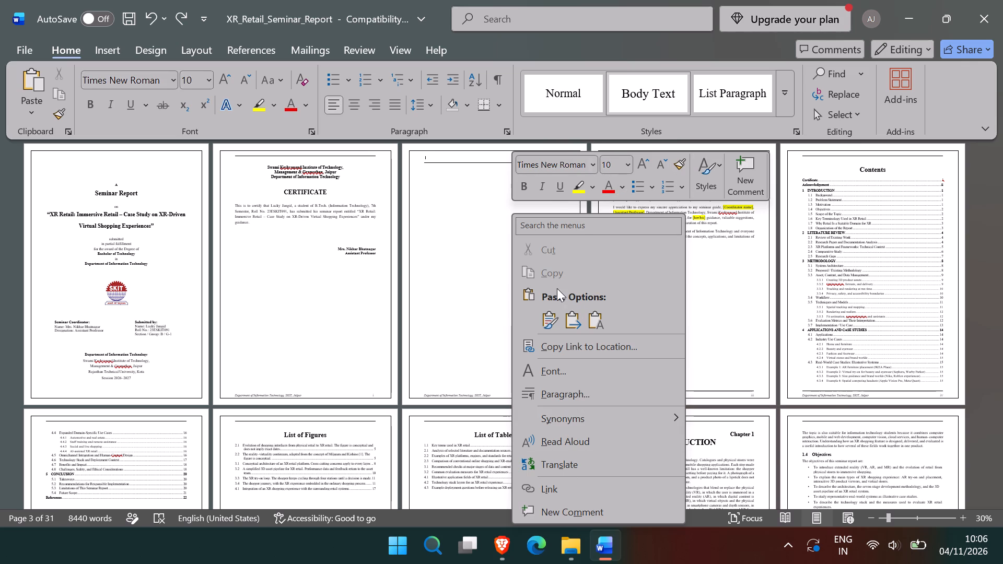
scroll(560, 361, down, 2)
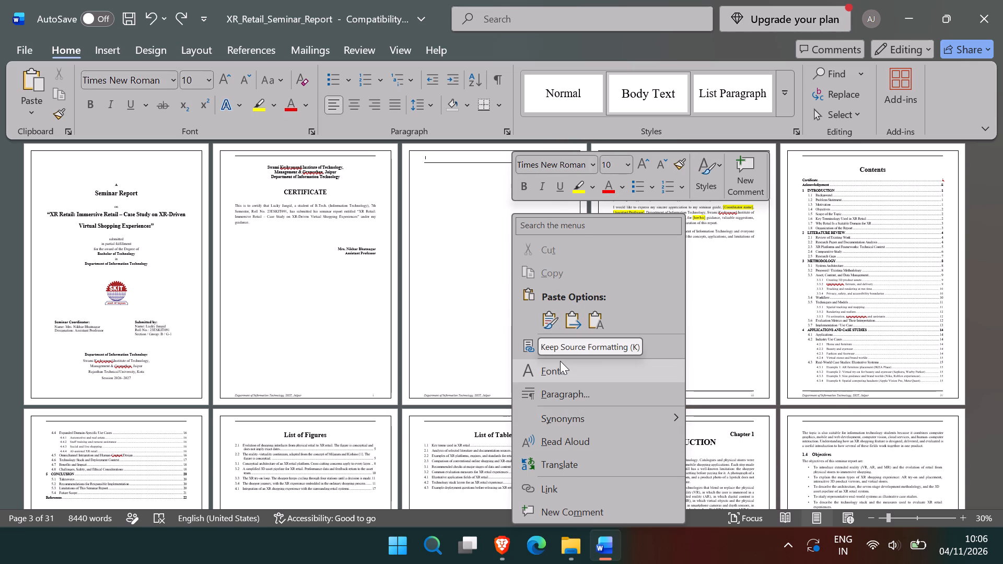
scroll(560, 361, down, 5)
double_click(457, 332)
triple_click(457, 332)
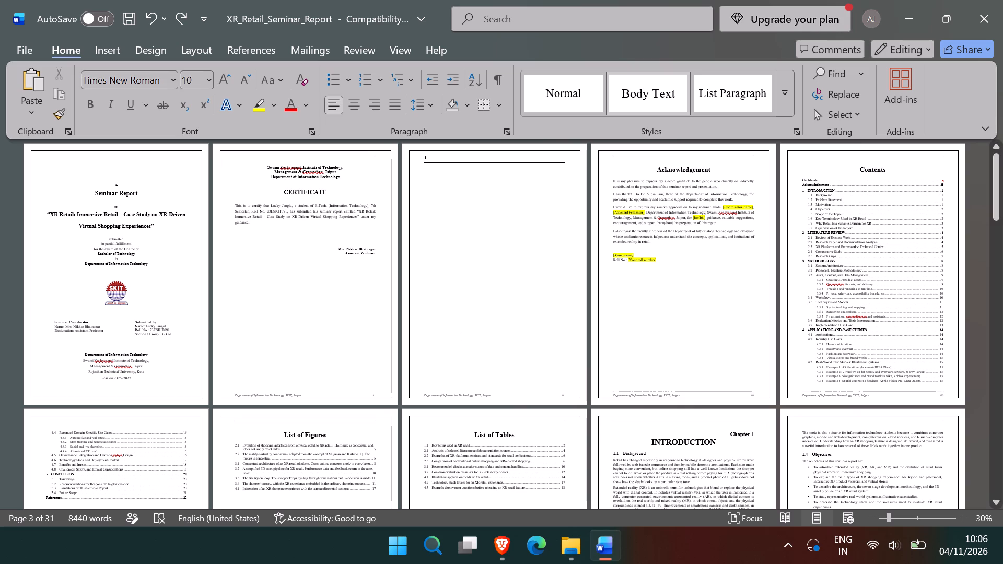
double_click(457, 332)
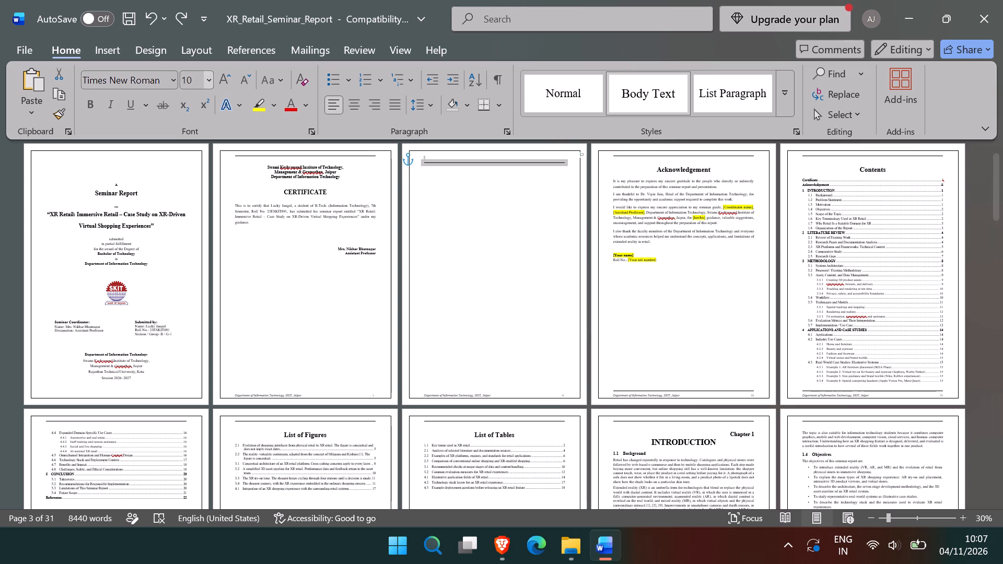
click(56, 77)
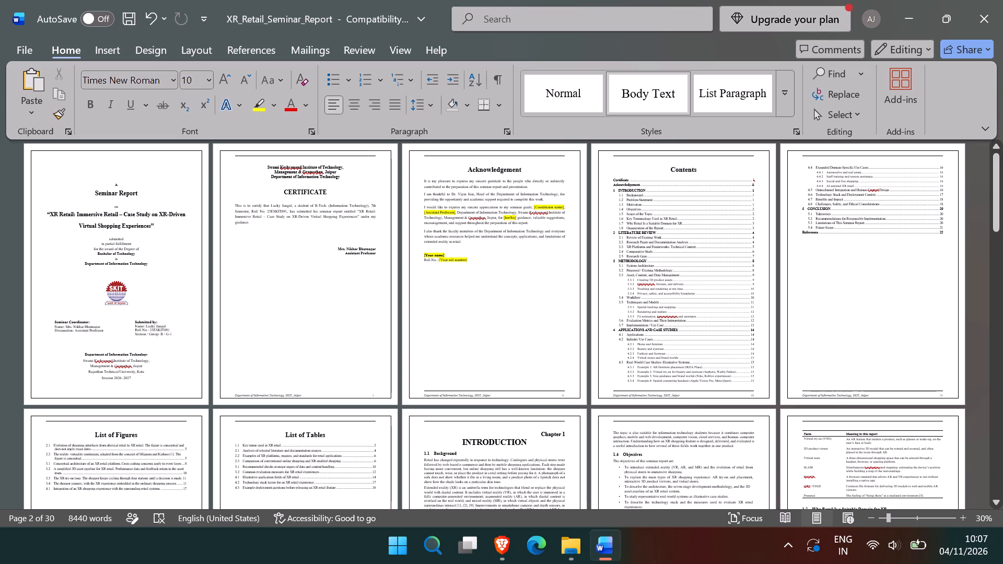
Arrange the Word report, at its Acknowledgement page, side by side with the Agentic AI example in Brave.
ctrl+scroll(406, 303, up, 4)
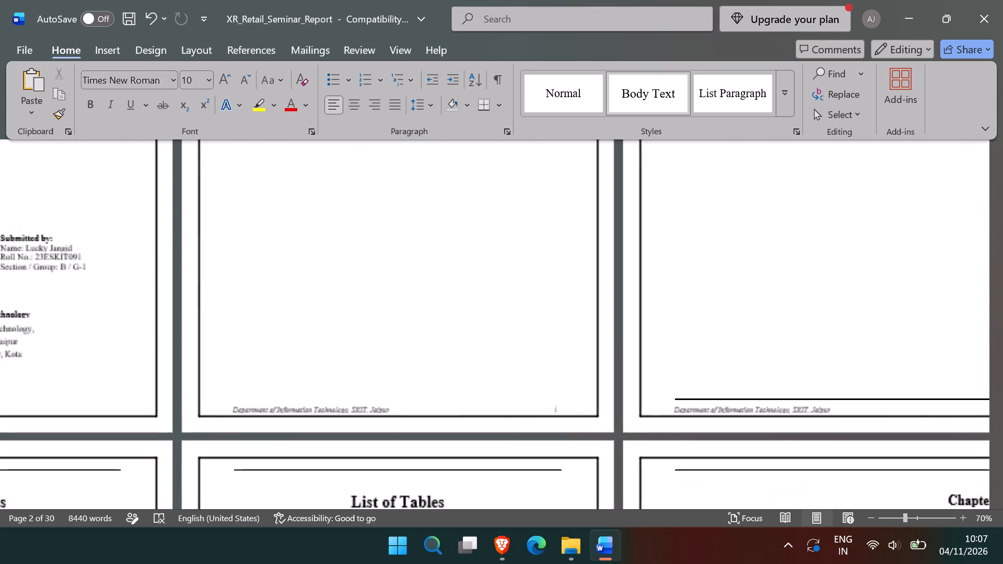
scroll(406, 303, right, 1)
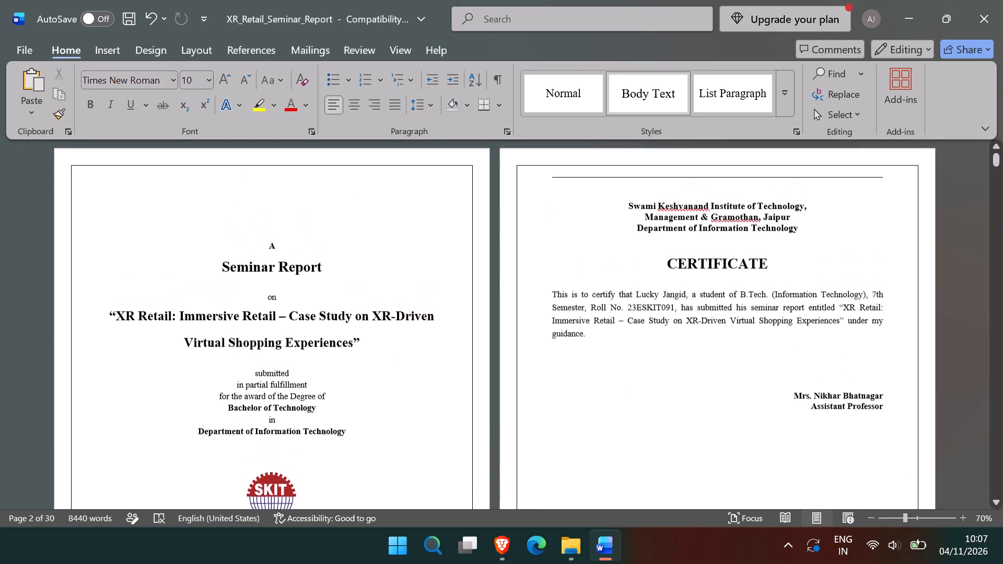
scroll(406, 303, right, 1)
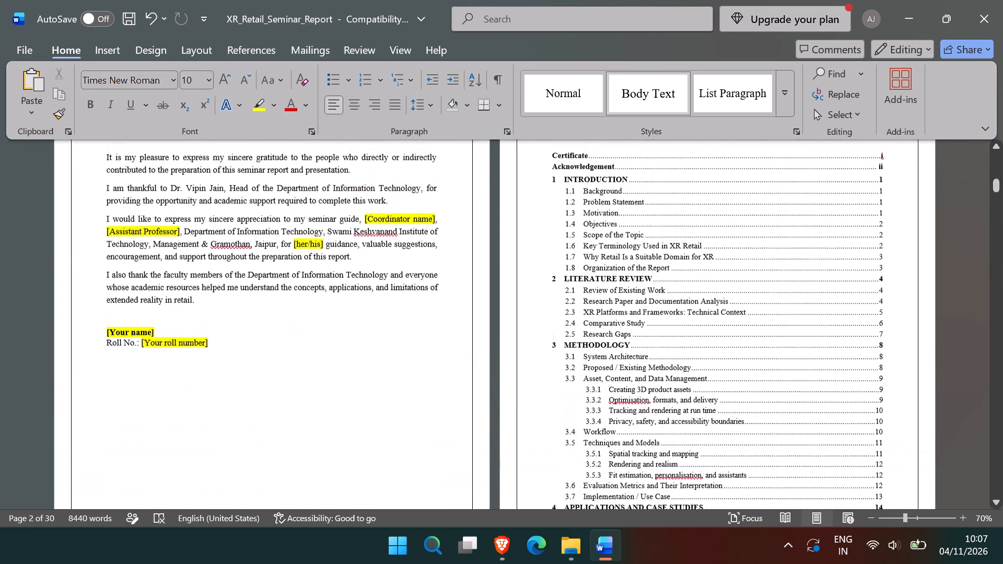
scroll(406, 303, right, 1)
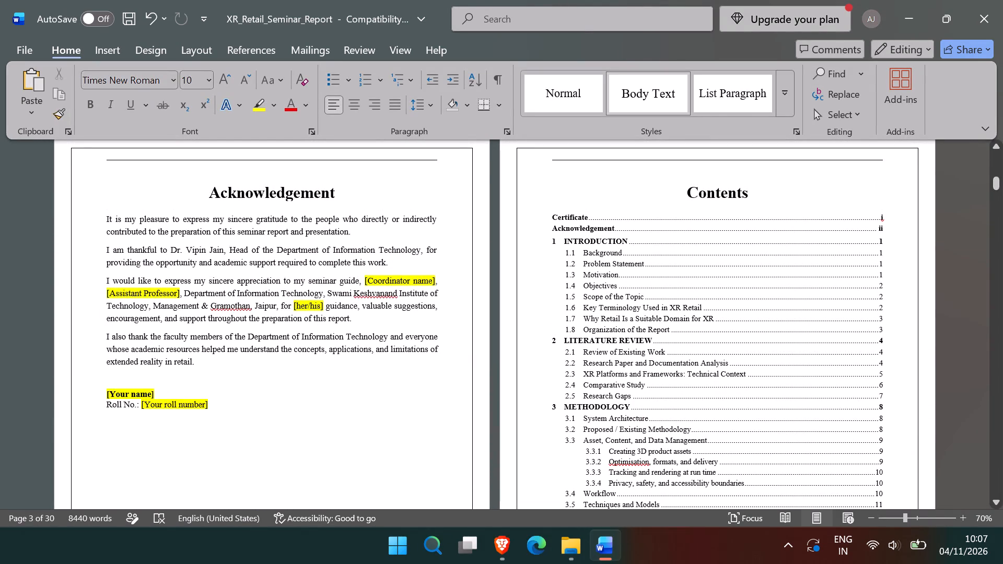
click(434, 281)
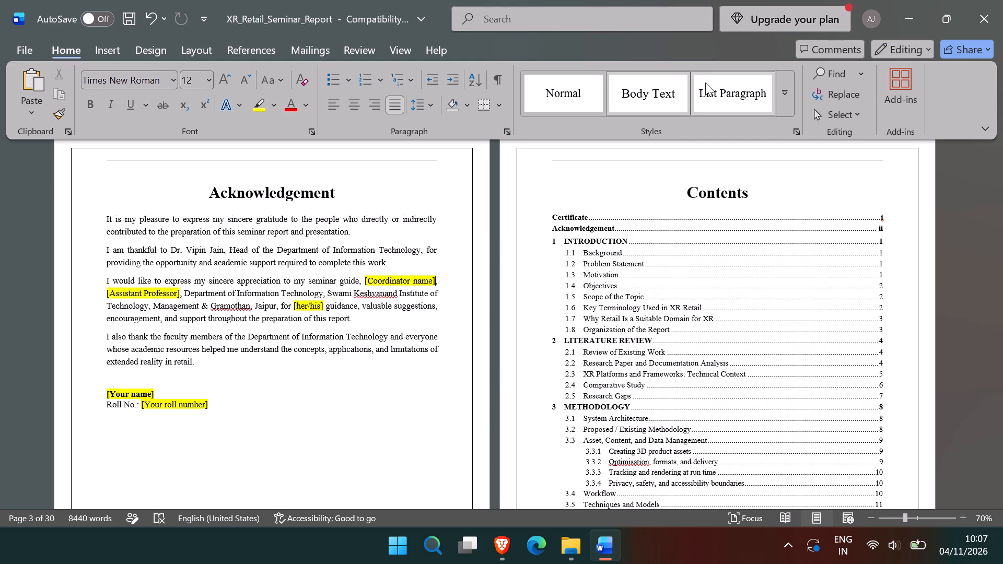
key(super+Left)
click(773, 211)
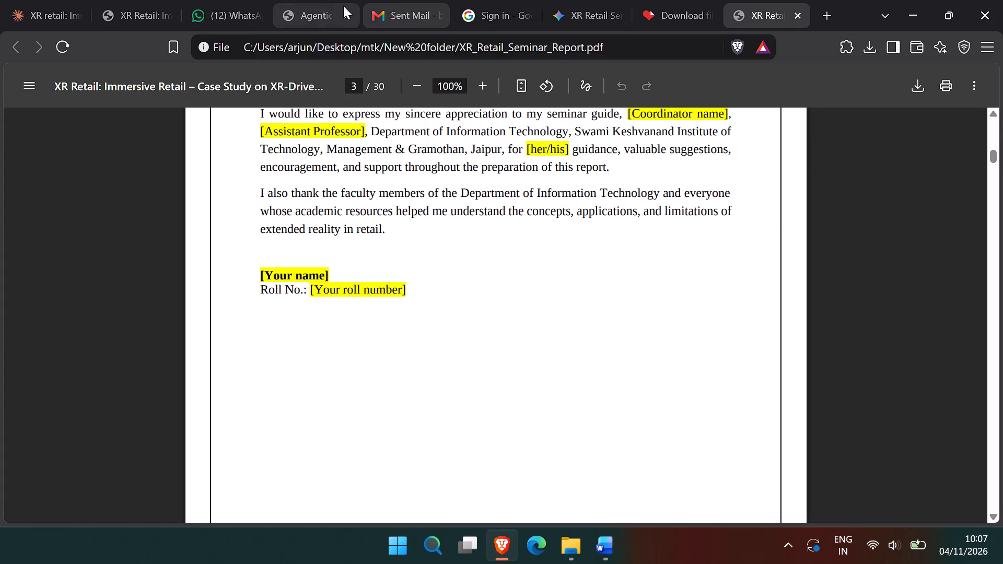
Bring up the Agentic AI example report in Brave beside the Word report, showing its Acknowledgement page.
click(306, 18)
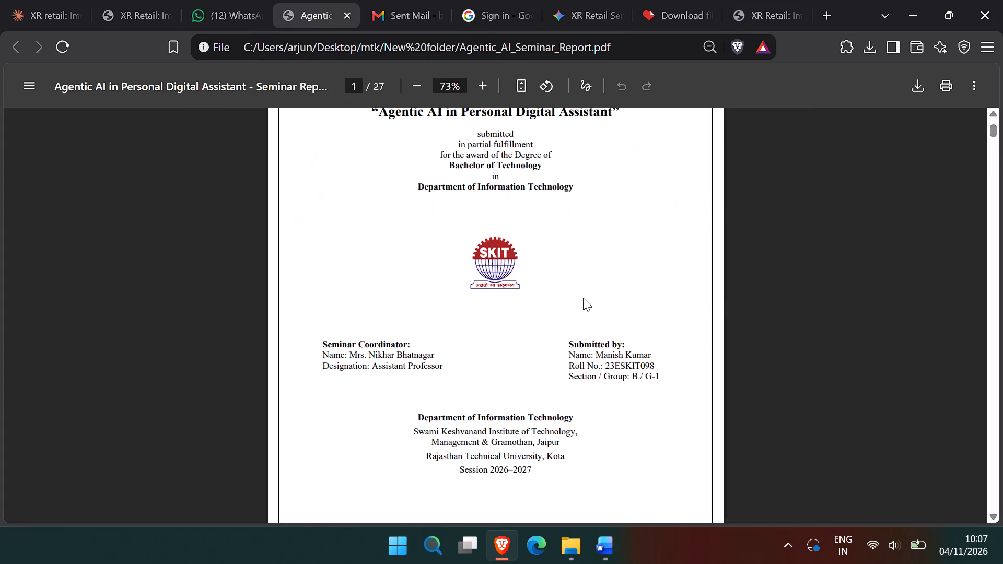
key(super+Right)
scroll(788, 399, down, 7)
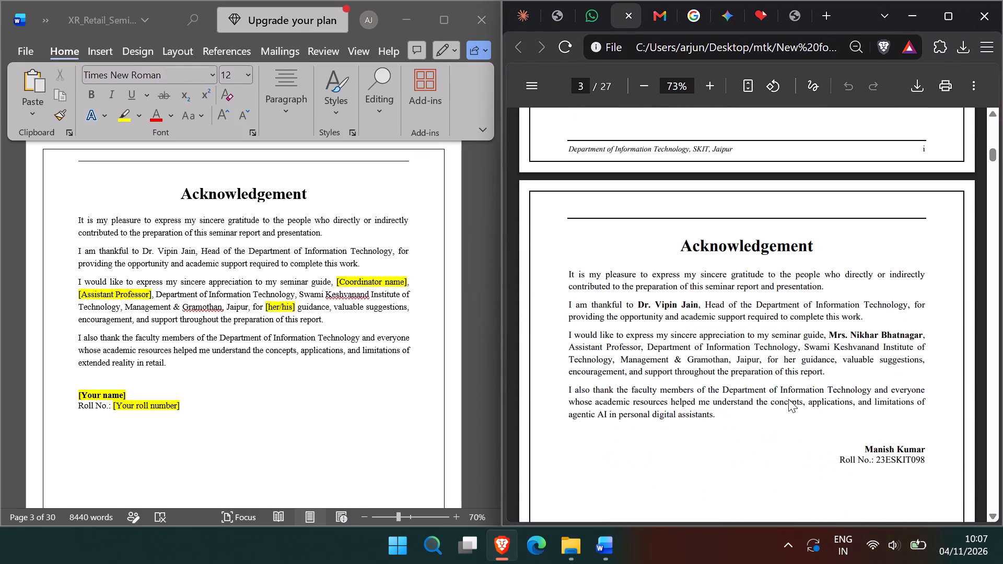
scroll(788, 399, right, 1)
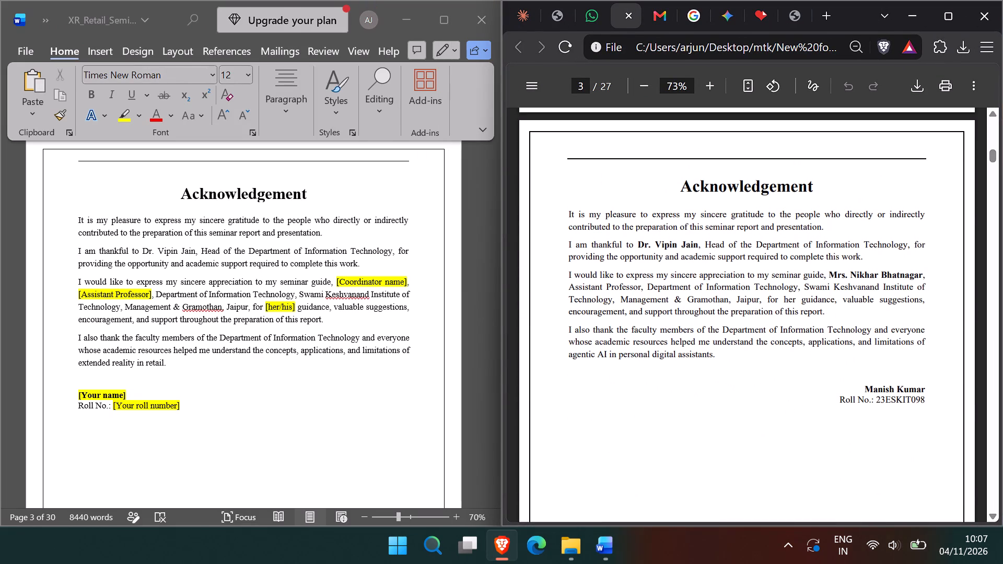
Using the example's acknowledgement as reference, make the Head of Department's name bold in the Word report's acknowledgement.
drag(638, 242, 700, 249)
click(638, 245)
drag(638, 245, 692, 244)
drag(695, 245, 647, 244)
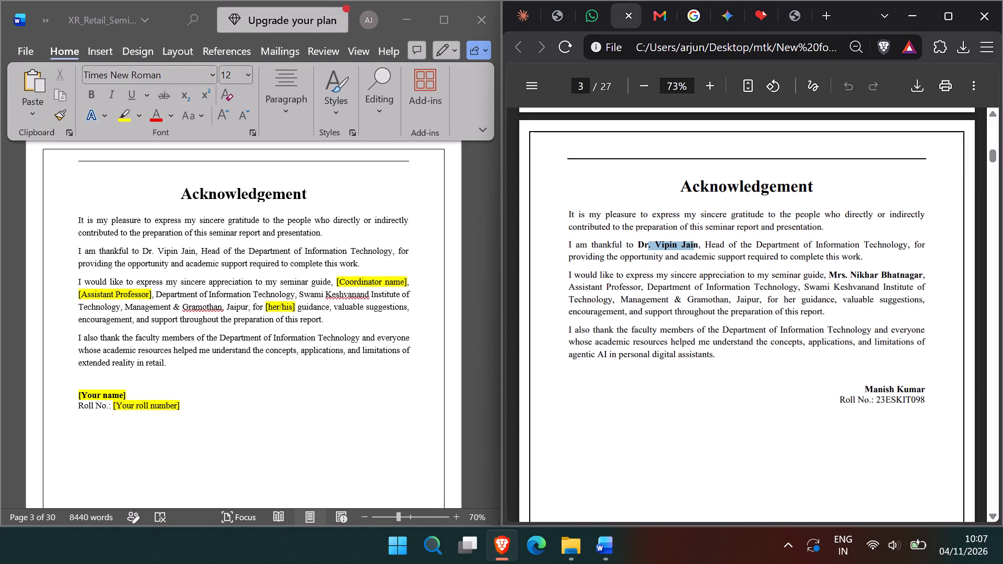
drag(647, 244, 642, 244)
click(642, 244)
drag(637, 242, 680, 247)
drag(680, 247, 698, 245)
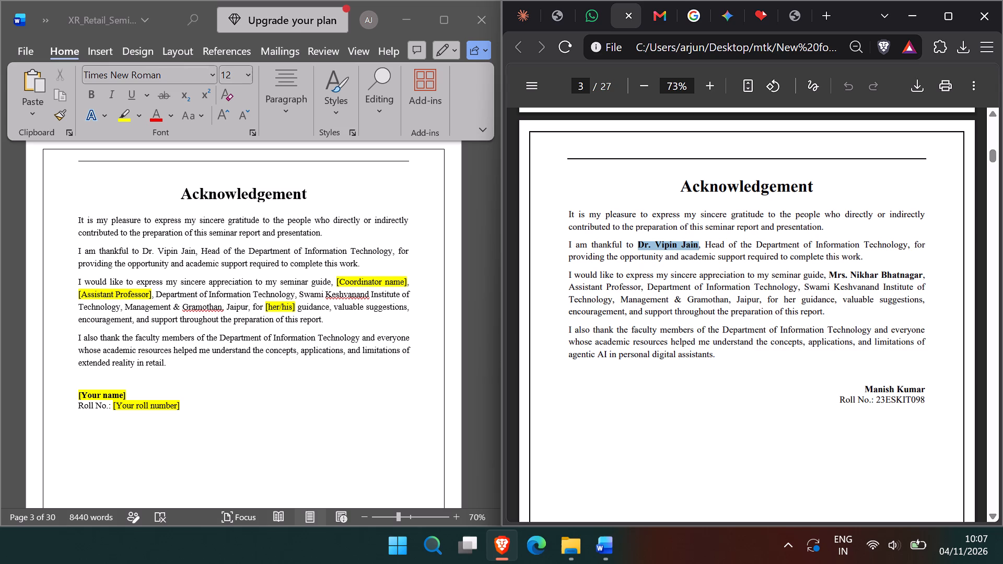
key(ctrl+c)
click(192, 249)
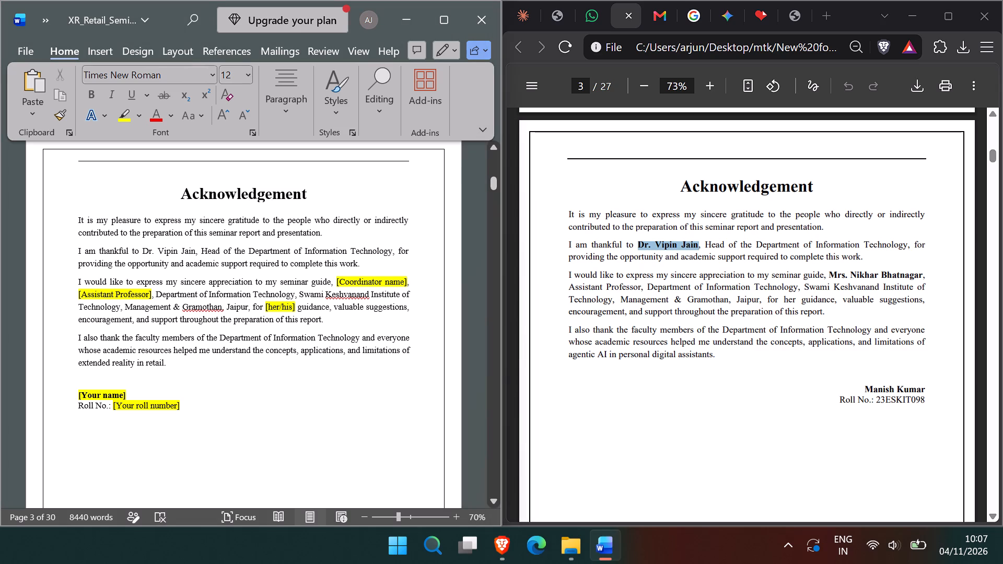
drag(193, 253, 148, 246)
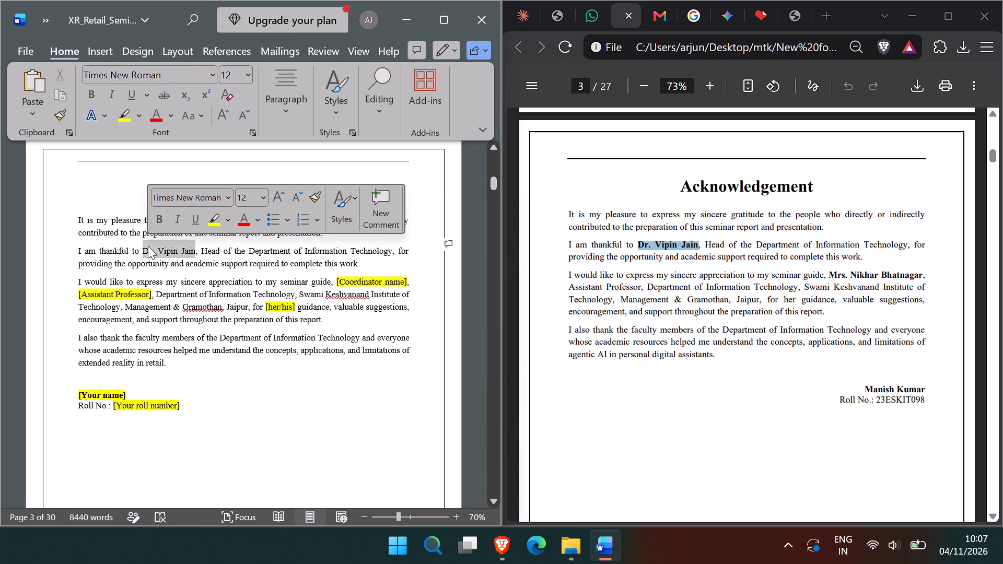
click(159, 224)
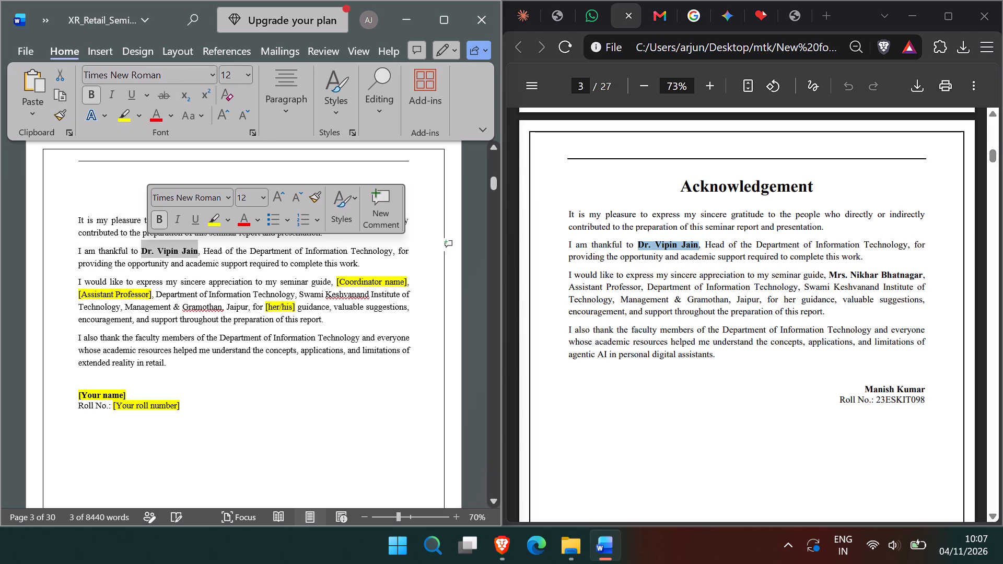
click(220, 300)
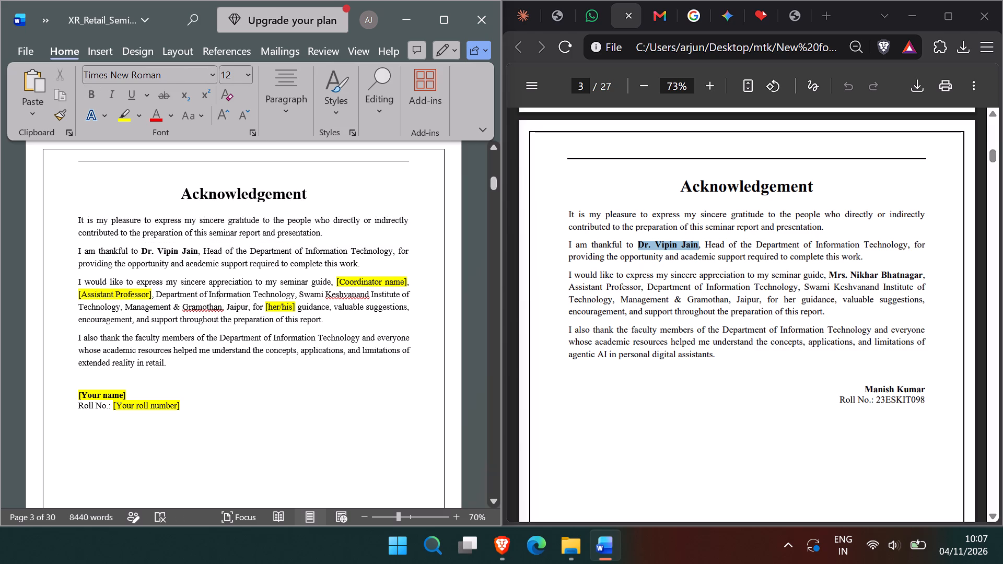
Replace the acknowledgement's [Coordinator name] placeholder with the seminar guide's name copied from the example, separated by a space from "guide".
drag(336, 282, 407, 284)
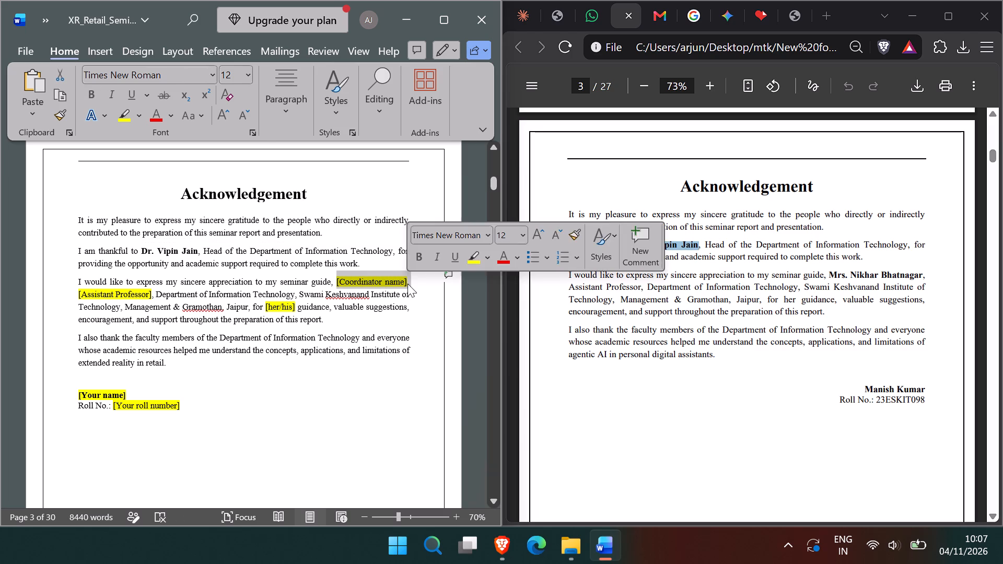
key(BackSpace)
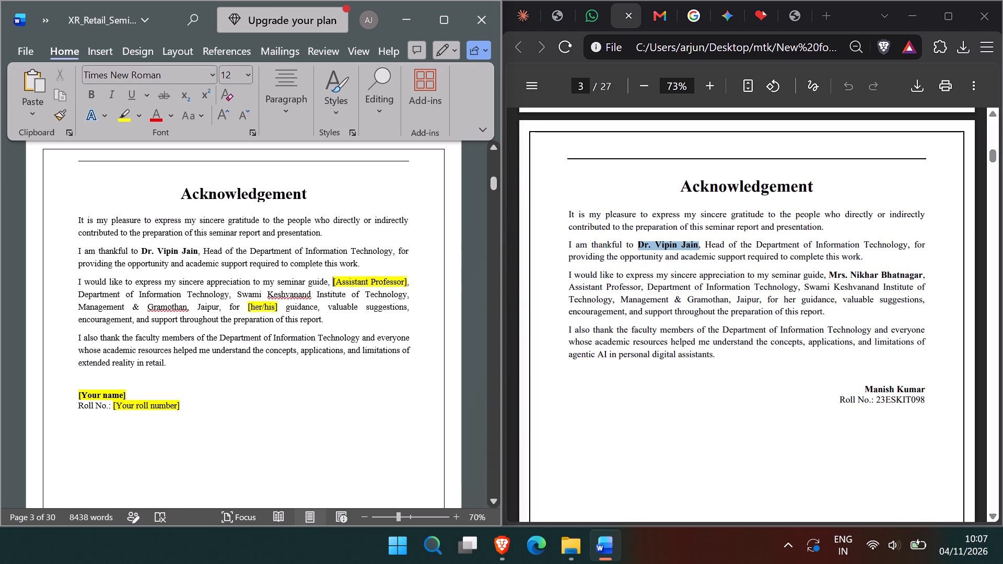
click(831, 273)
drag(831, 273, 928, 274)
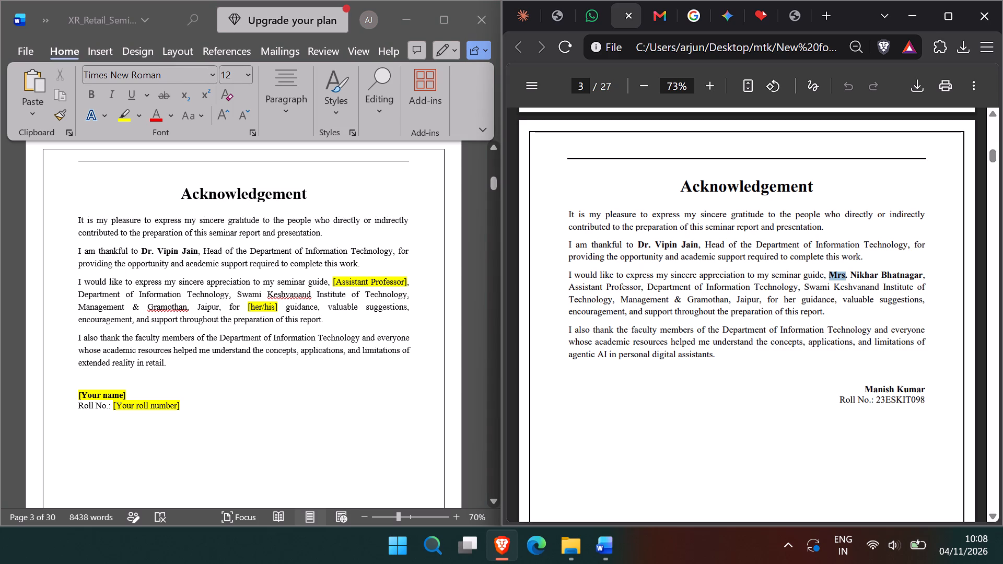
drag(928, 274, 919, 273)
click(919, 273)
drag(919, 273, 905, 273)
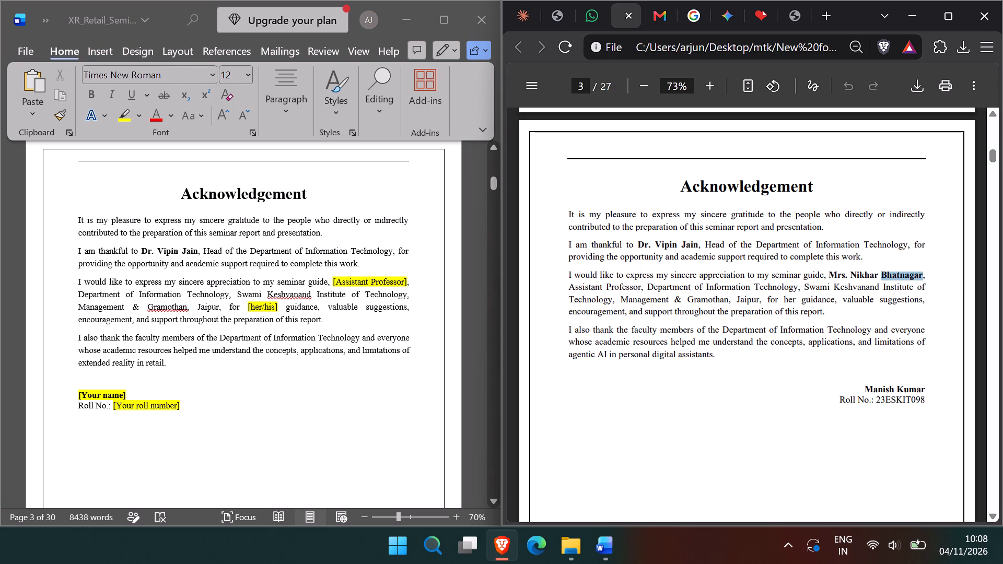
drag(905, 273, 902, 274)
click(902, 274)
drag(829, 273, 922, 278)
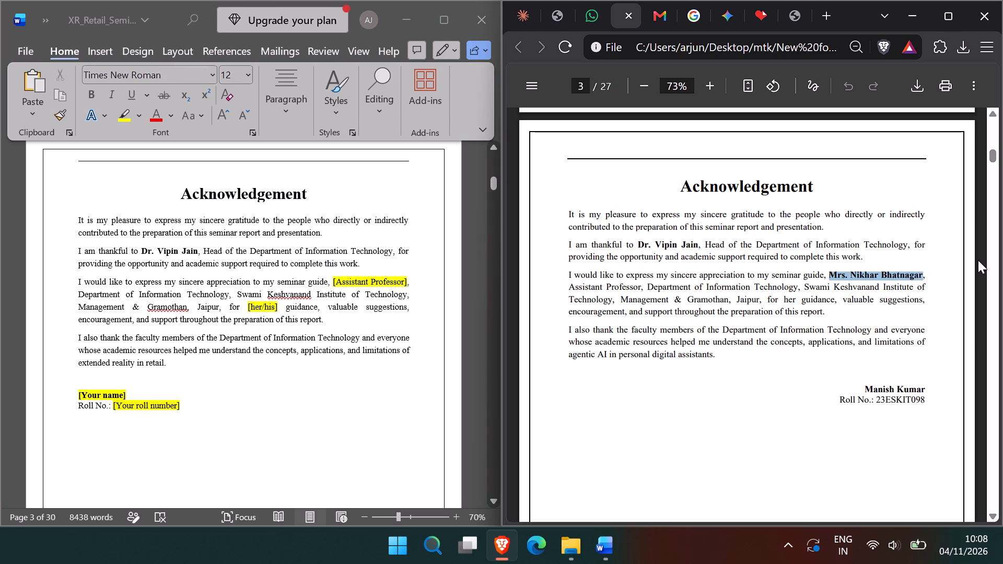
key(ctrl+c)
click(329, 279)
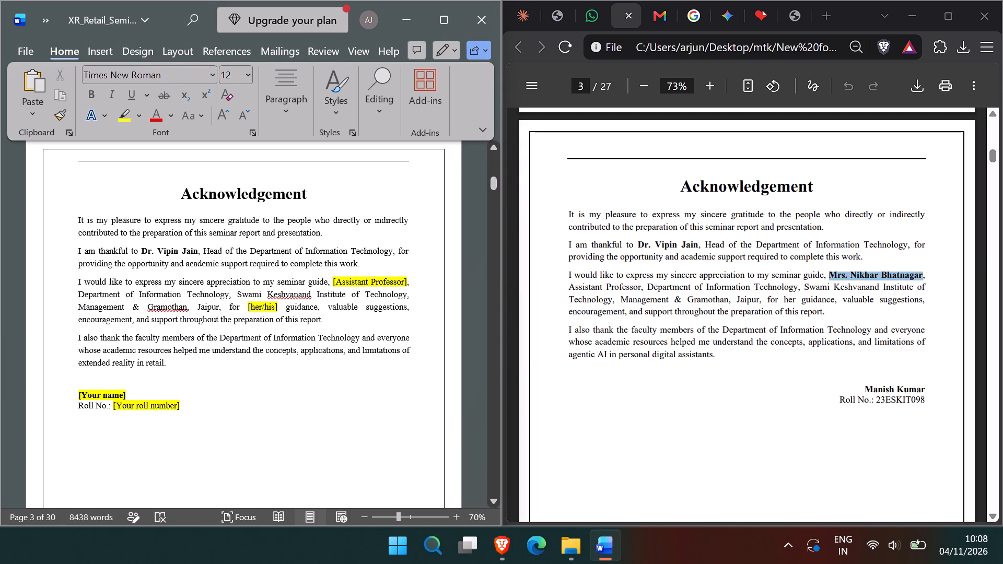
click(327, 282)
key(ctrl+v)
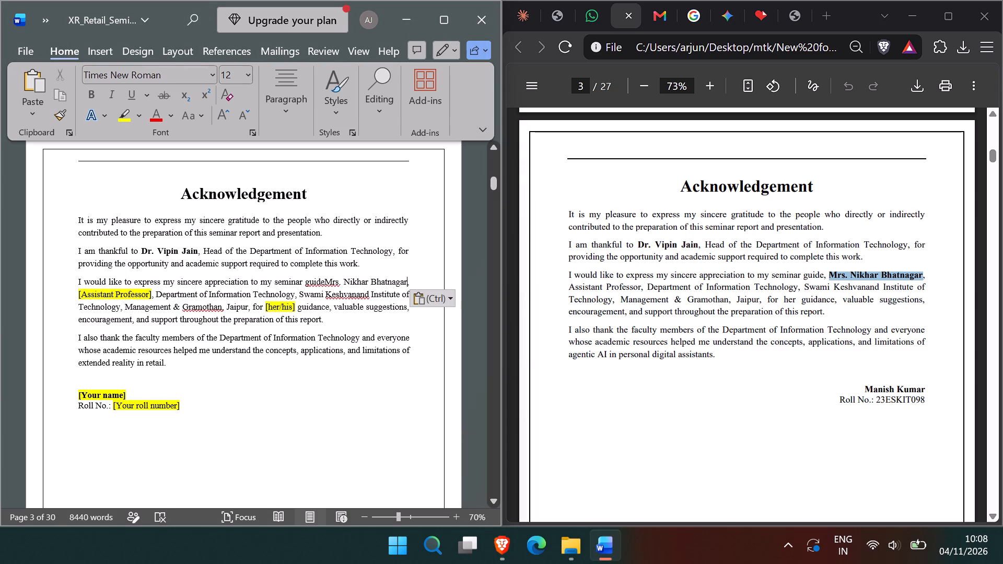
click(325, 282)
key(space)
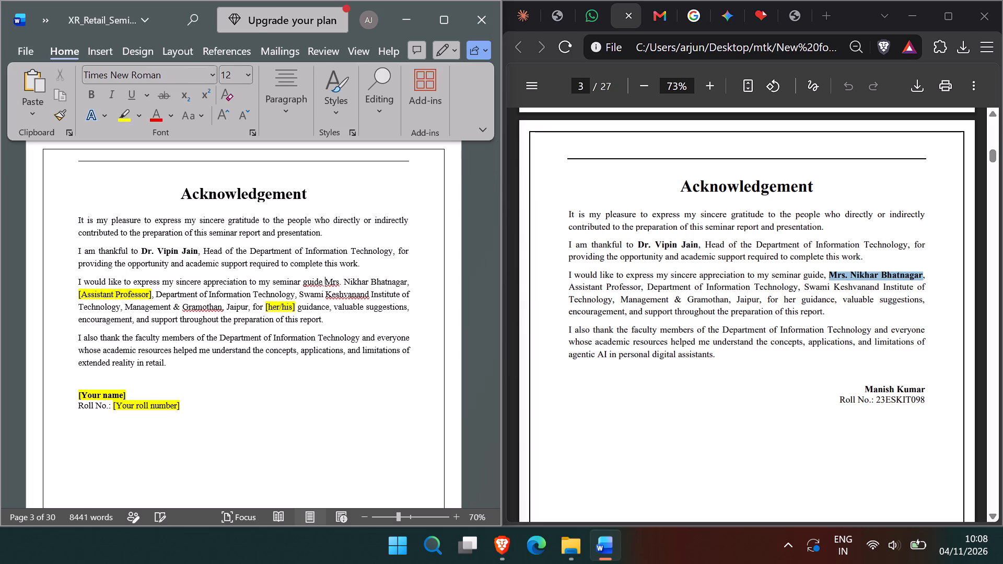
Make the inserted seminar guide's name bold in the acknowledgement's third paragraph.
drag(326, 282, 408, 286)
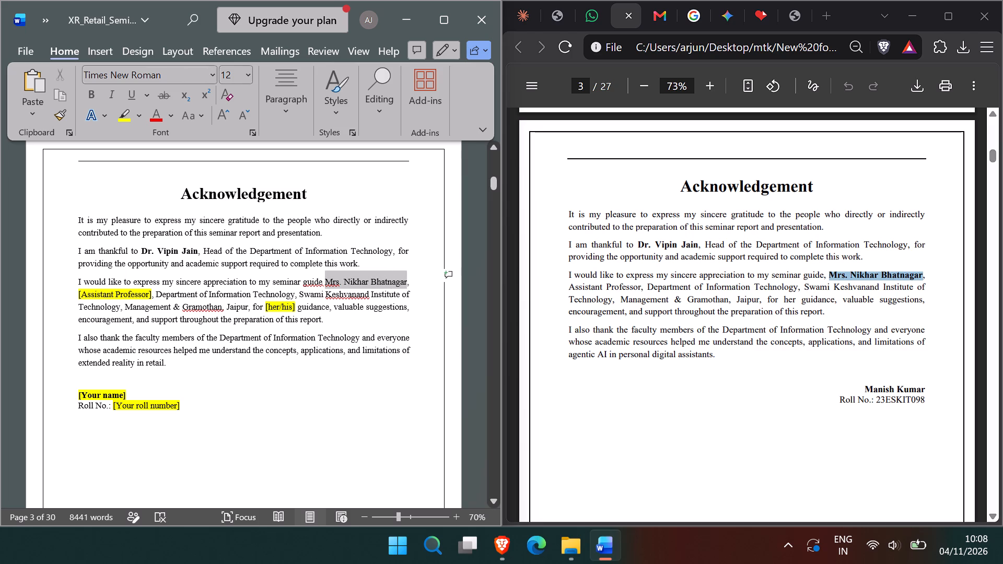
drag(408, 286, 406, 287)
drag(406, 287, 406, 287)
click(415, 254)
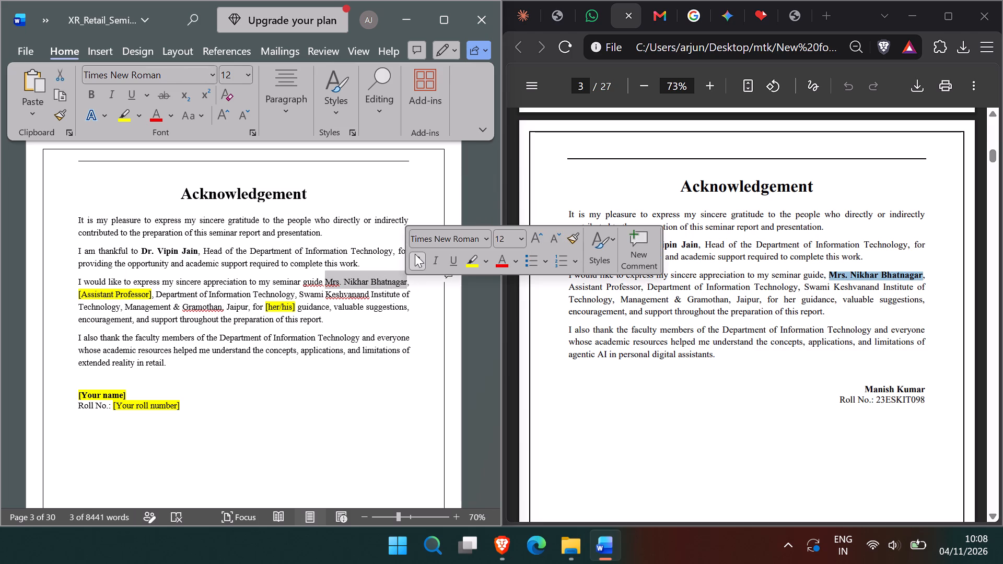
click(418, 260)
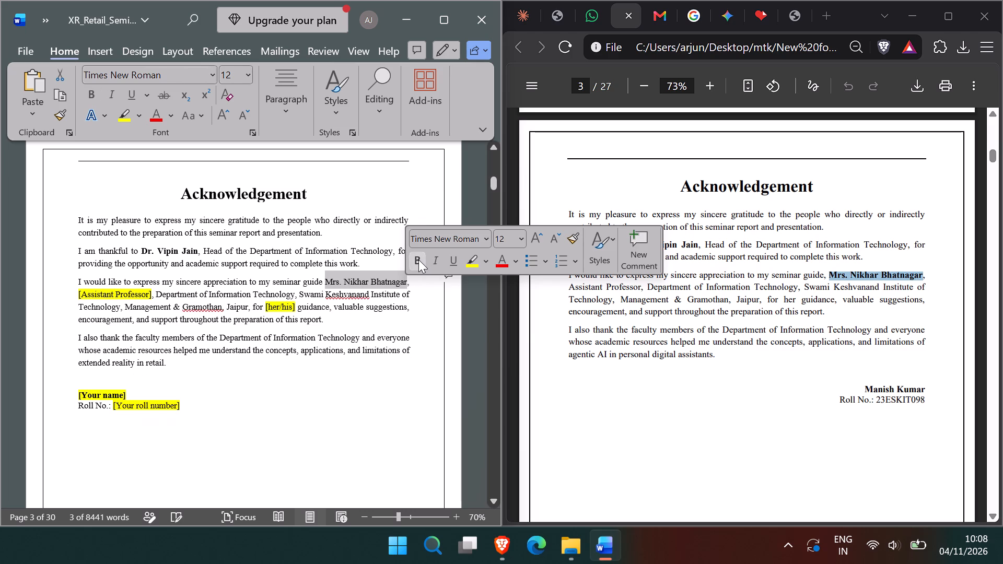
click(418, 260)
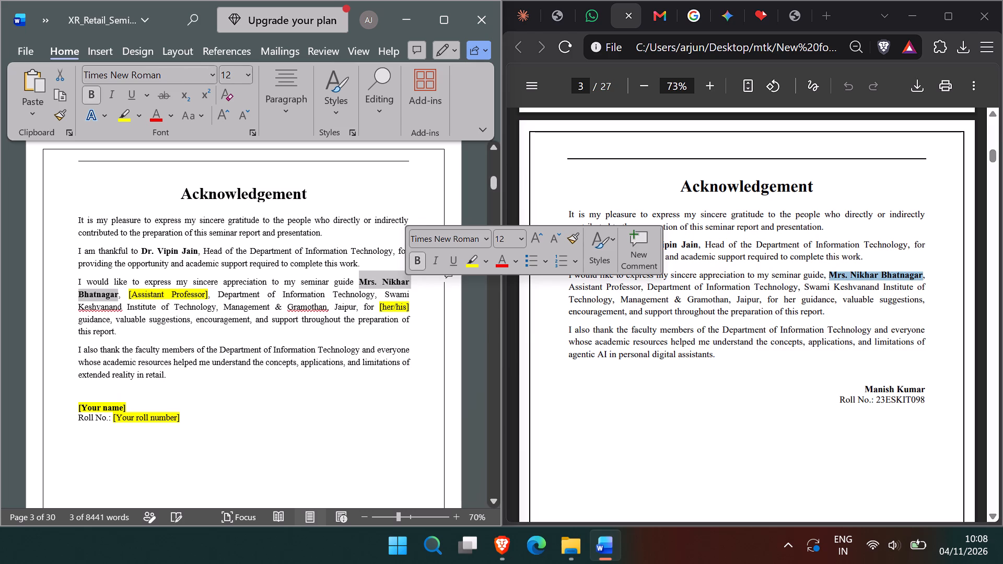
click(302, 396)
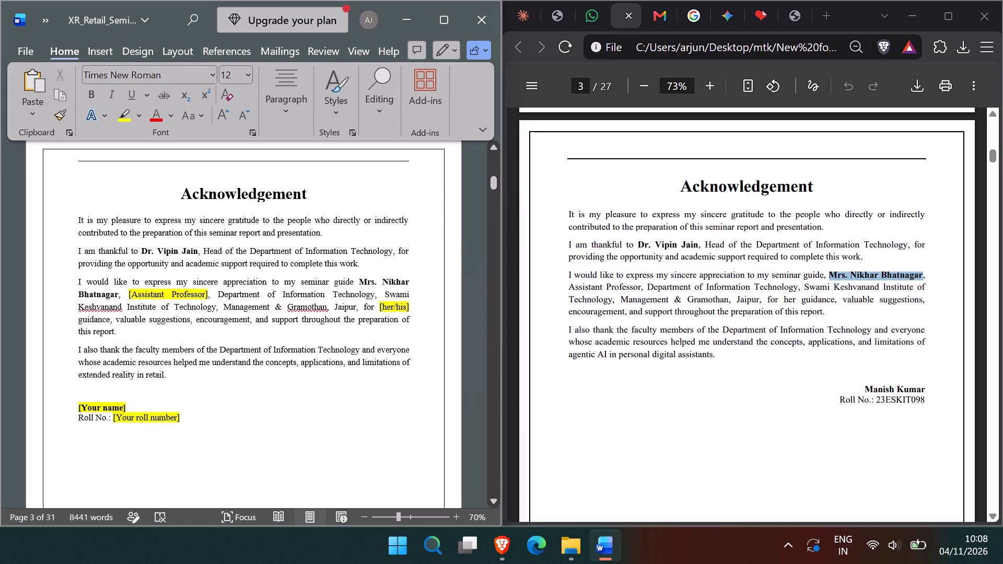
Remove the square brackets around Assistant Professor in the acknowledgement, leaving a space before and after it.
click(131, 294)
key(BackSpace)
key(BackSpace)
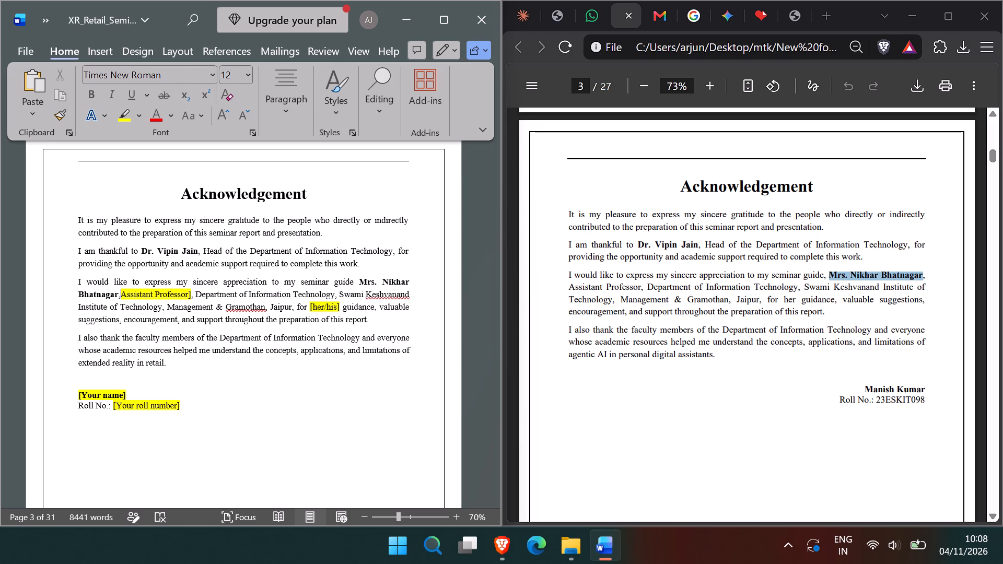
click(191, 293)
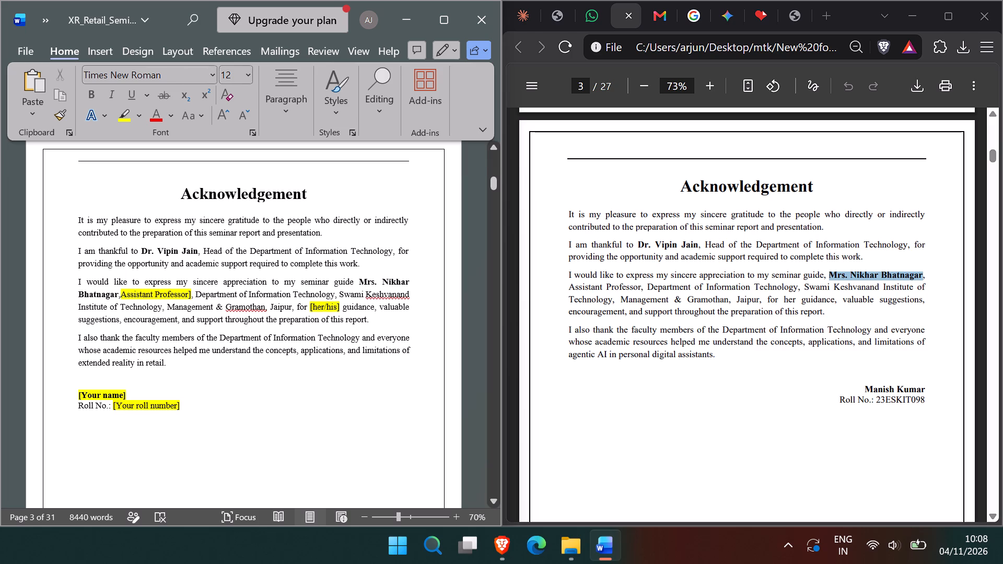
key(BackSpace)
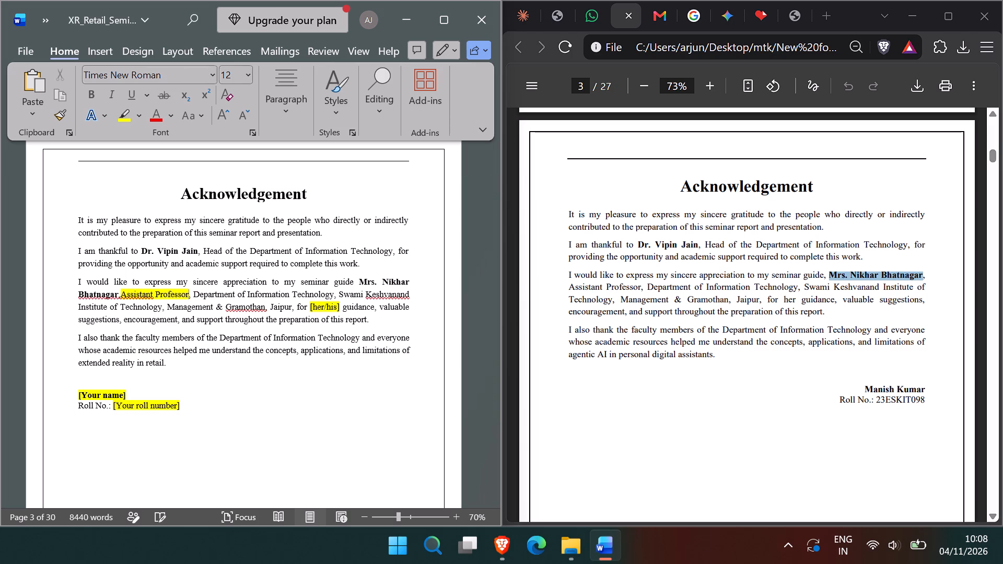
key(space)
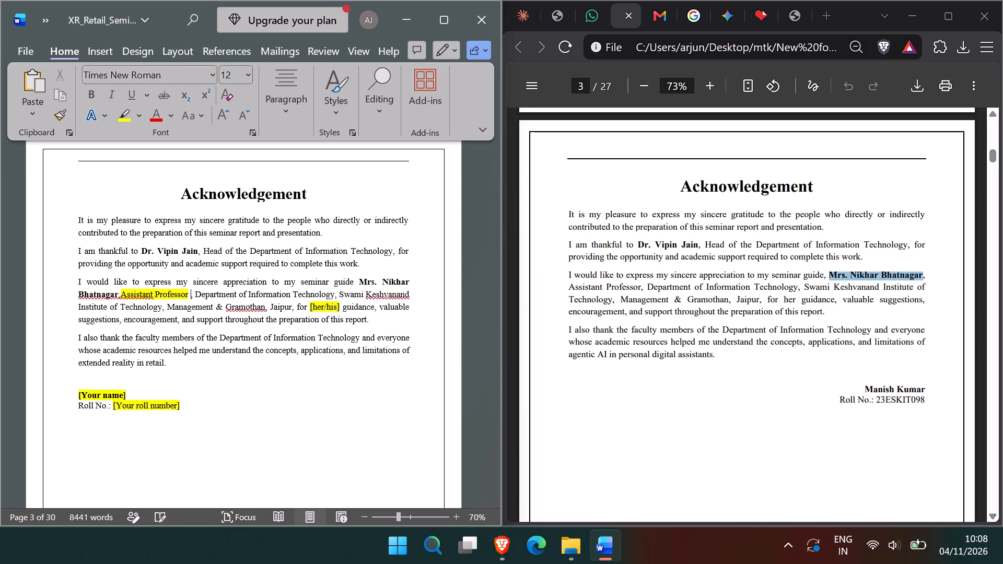
click(120, 294)
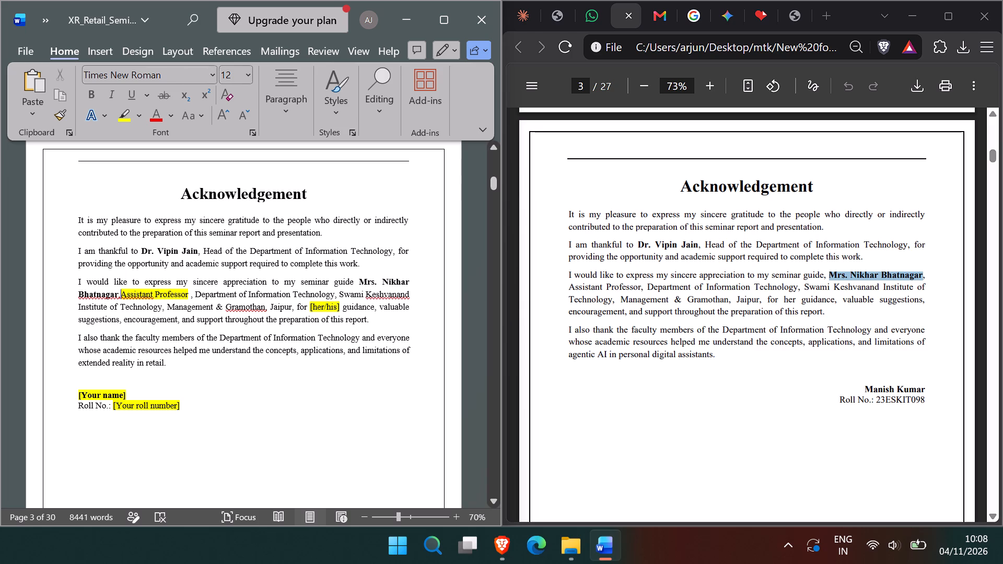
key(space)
click(305, 410)
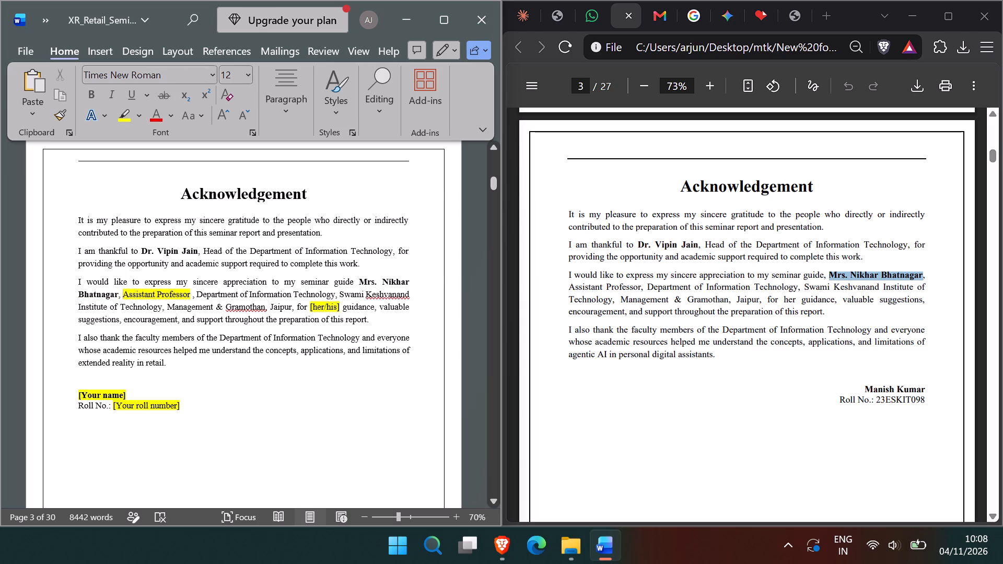
Replace the [her/his] placeholder in the acknowledgement's seminar guide paragraph with "her", followed by a space.
click(342, 308)
key(BackSpace)
key(BackSpace)
key(BackSpace)
key(BackSpace)
key(BackSpace)
key(BackSpace)
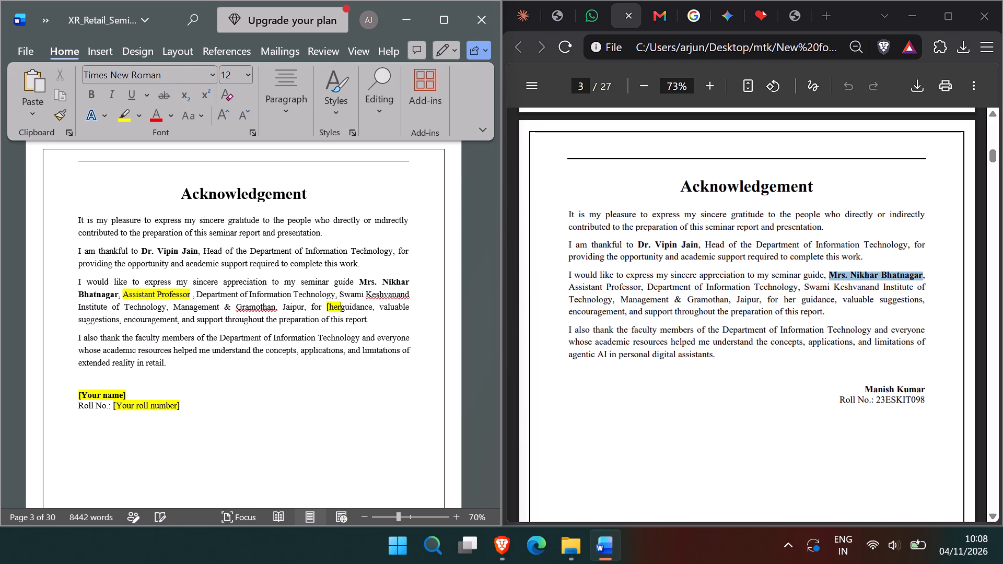
key(BackSpace)
key(BackSpace)
key(BackSpace)
key(BackSpace)
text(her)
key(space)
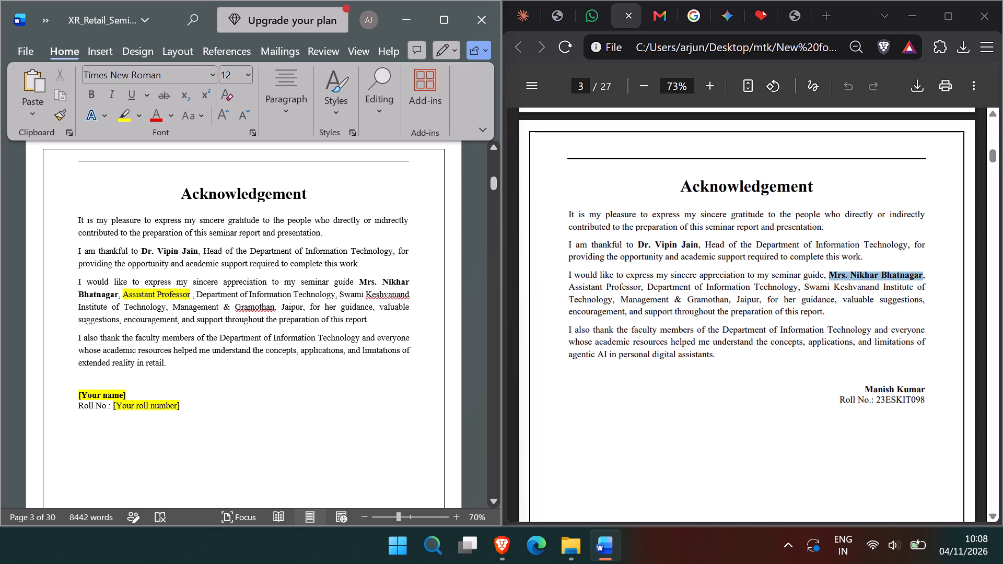
Replace the [Your name] placeholder below the acknowledgement text with the student's name.
click(130, 394)
key(BackSpace)
key(BackSpace)
key(BackSpace)
key(BackSpace)
key(BackSpace)
key(BackSpace)
key(BackSpace)
key(BackSpace)
key(BackSpace)
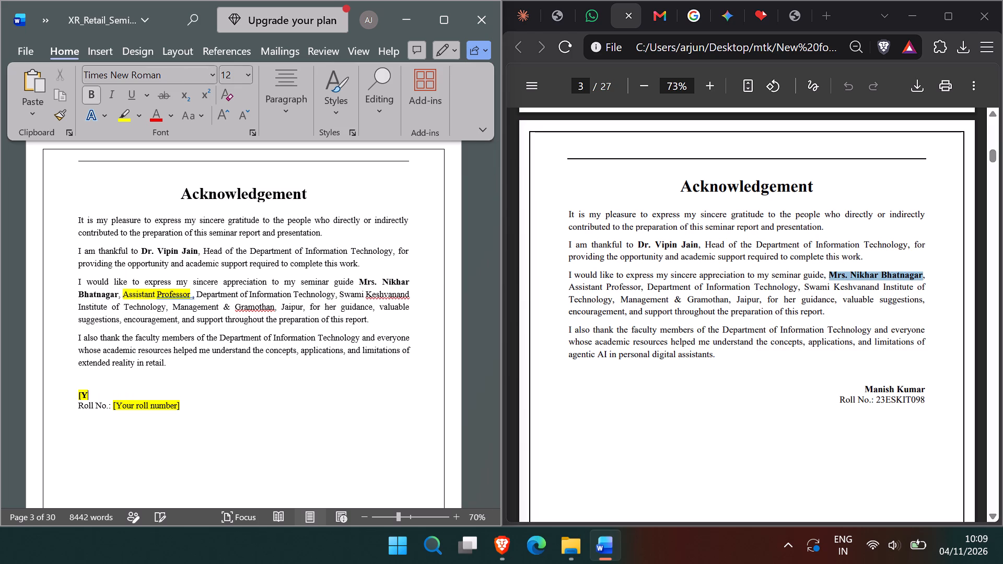
key(BackSpace)
key(BackSpace)
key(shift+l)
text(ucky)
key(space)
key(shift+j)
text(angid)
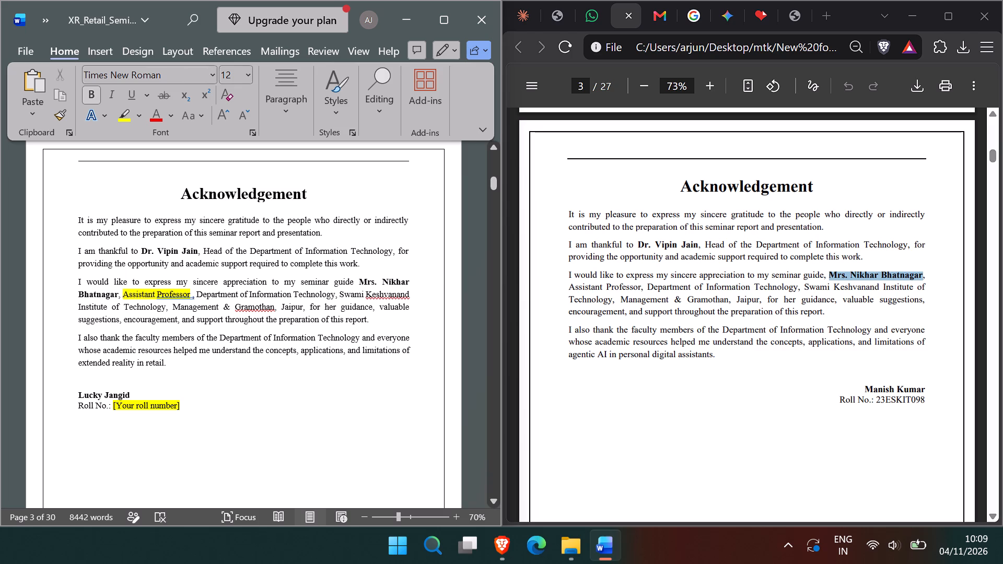
Replace the [Your roll number] placeholder after "Roll No.:" with the student's roll number.
click(185, 403)
key(BackSpace)
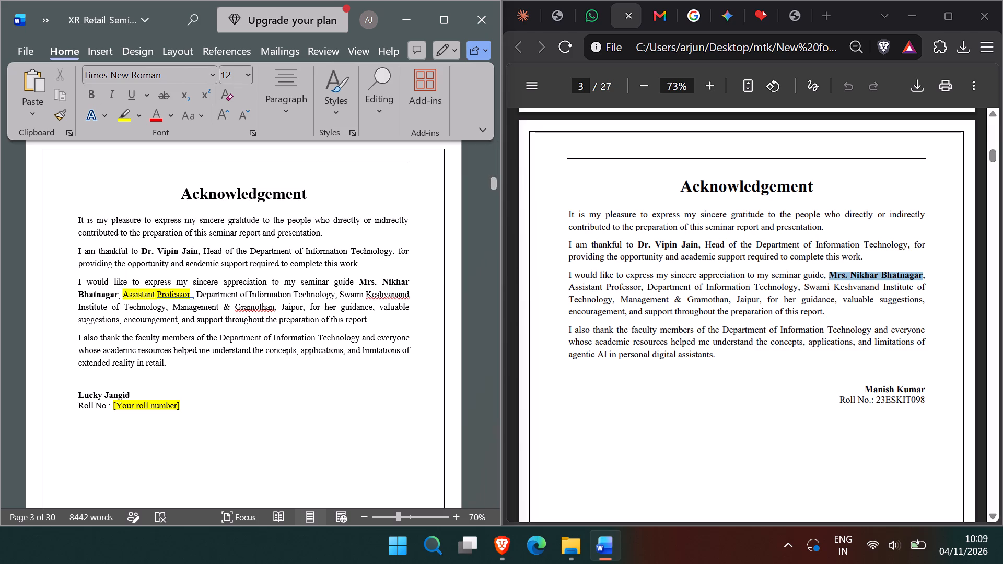
key(BackSpace)
key(BackSpace)
key(BackSpace)
key(BackSpace)
key(BackSpace)
key(BackSpace)
key(BackSpace)
key(BackSpace)
key(BackSpace)
key(BackSpace)
key(BackSpace)
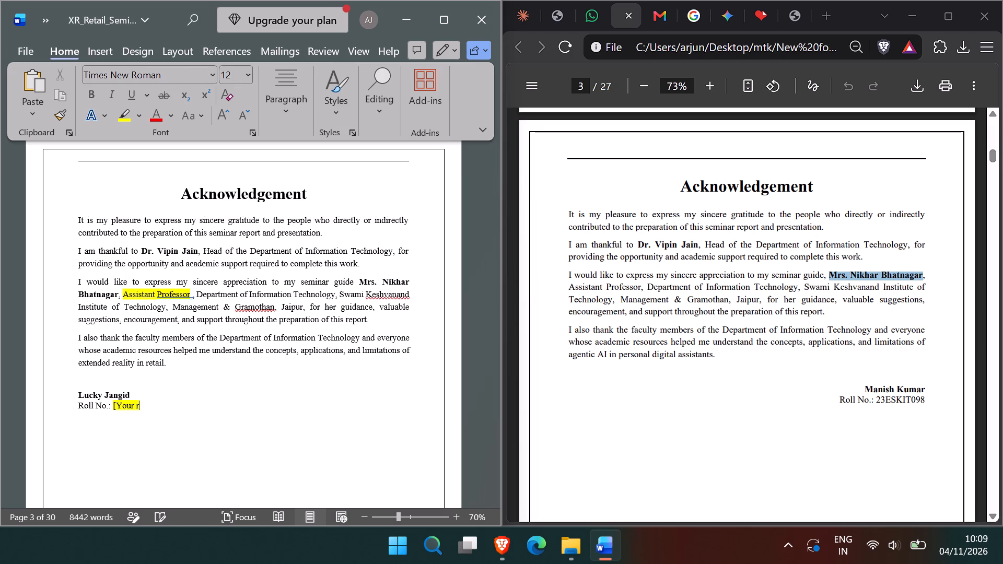
key(BackSpace)
key(BackSpace)
key(BackSpace)
key(BackSpace)
key(BackSpace)
key(BackSpace)
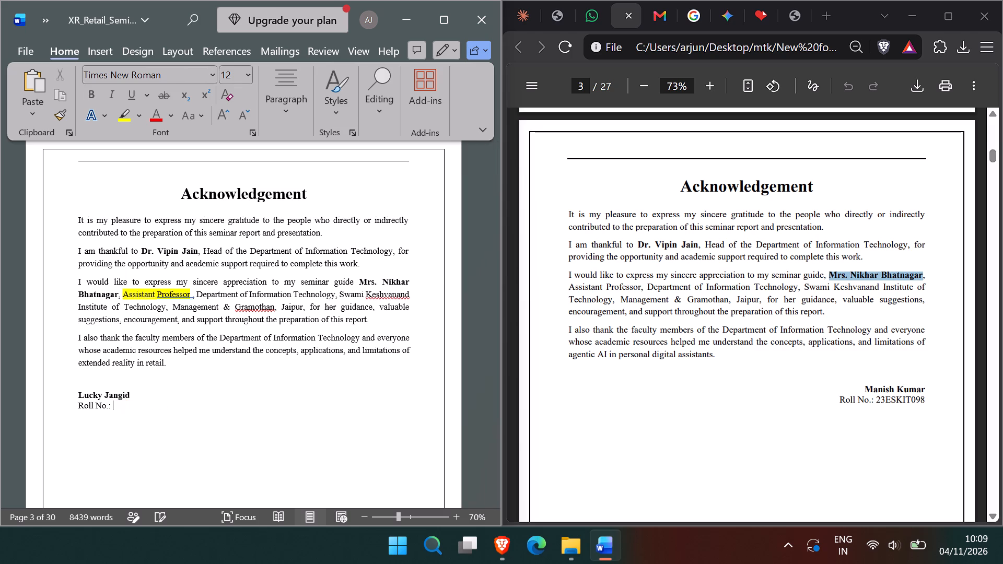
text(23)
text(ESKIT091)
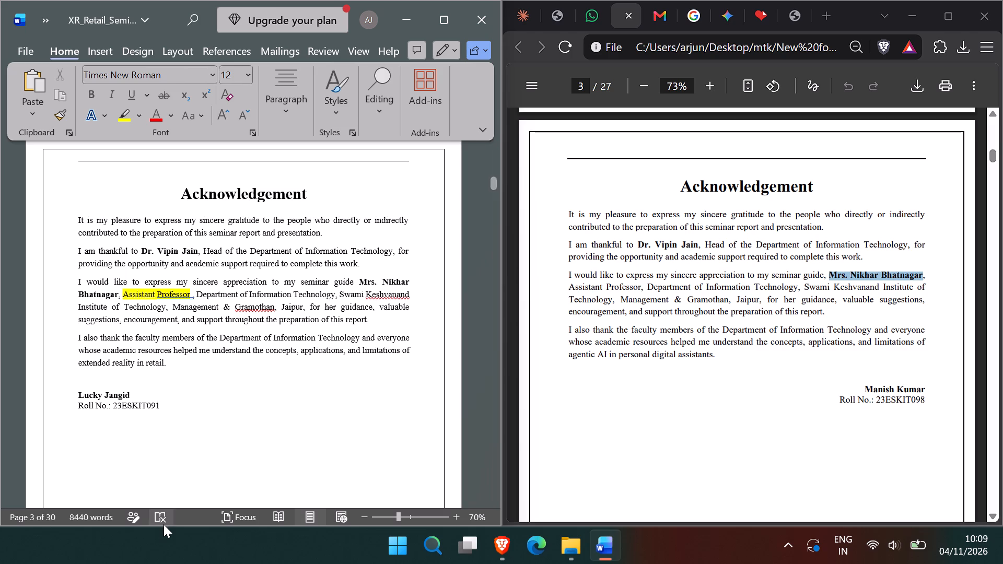
Examine the contents pages after the acknowledgement in the Word report and in the Agentic AI example.
scroll(164, 524, down, 3)
scroll(248, 419, down, 5)
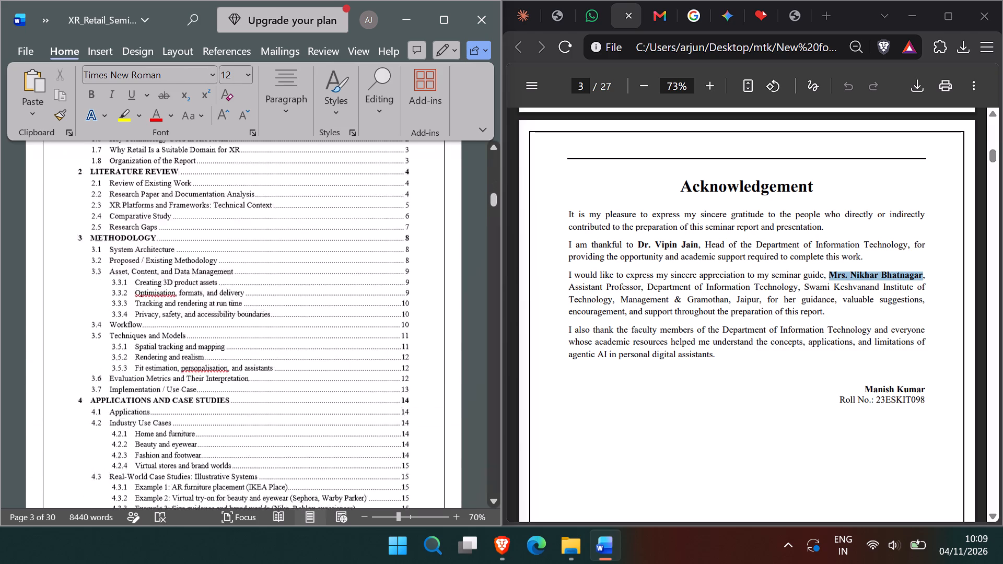
scroll(248, 419, down, 3)
scroll(705, 355, down, 5)
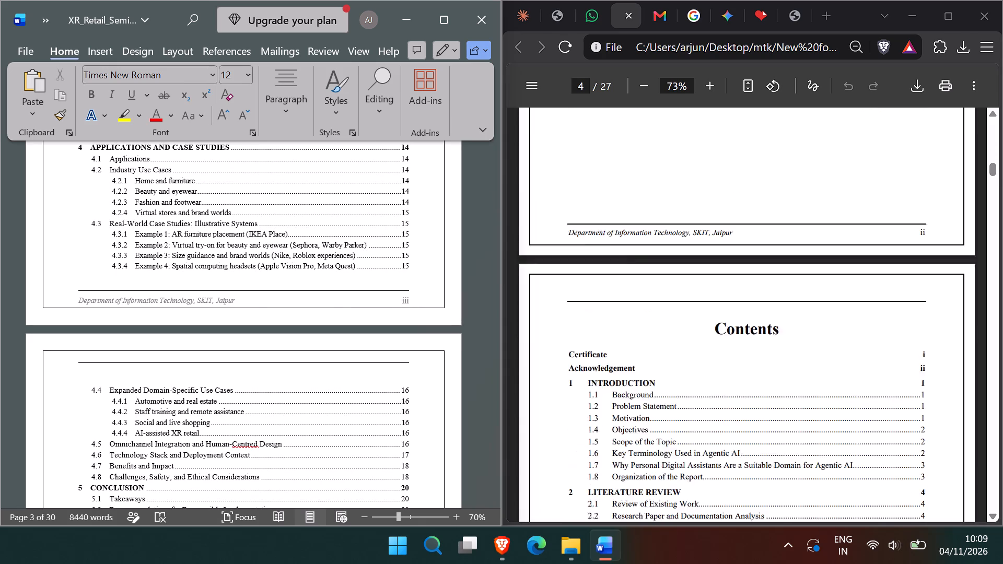
scroll(705, 355, down, 2)
scroll(354, 354, up, 3)
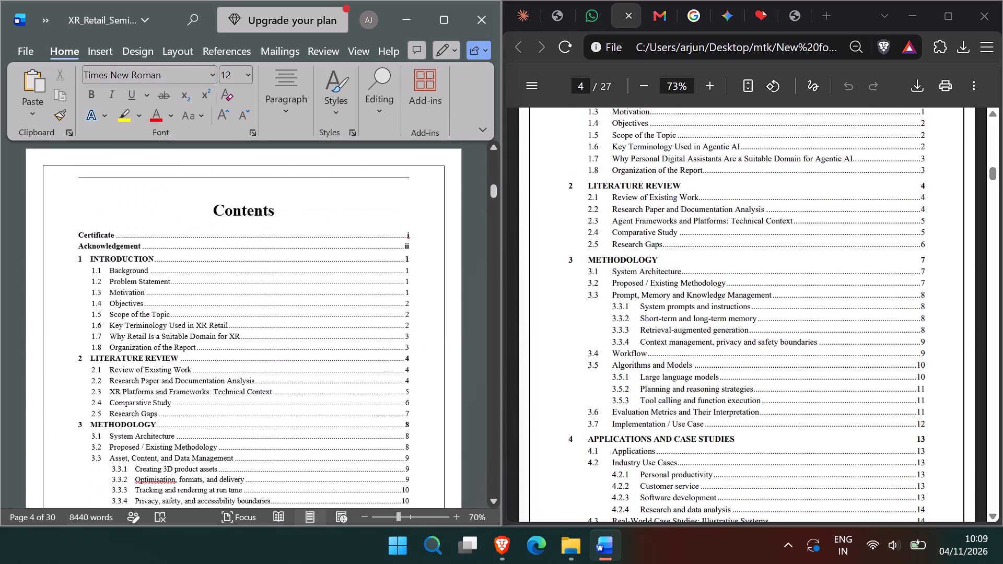
scroll(354, 354, up, 1)
scroll(354, 354, down, 4)
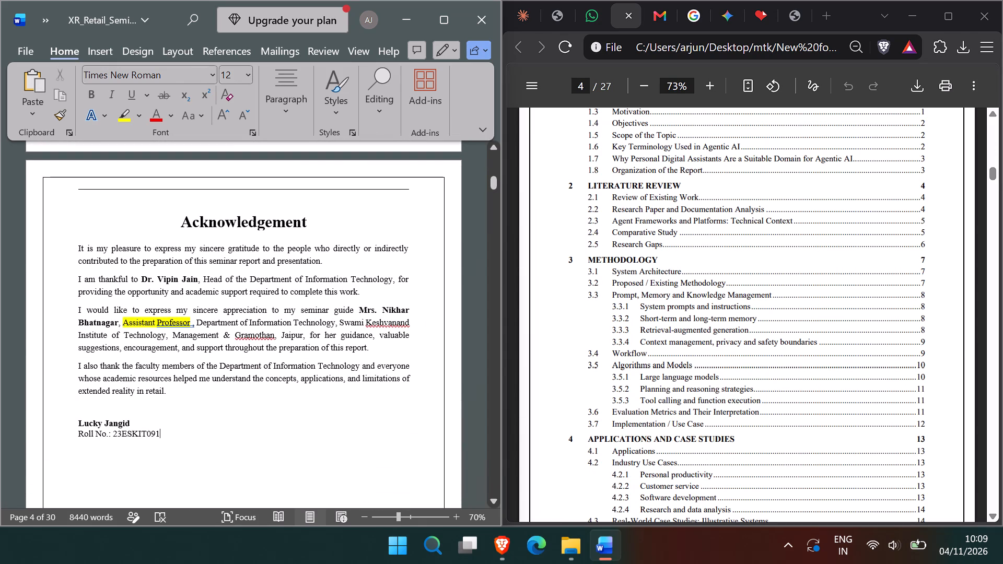
scroll(354, 354, down, 1)
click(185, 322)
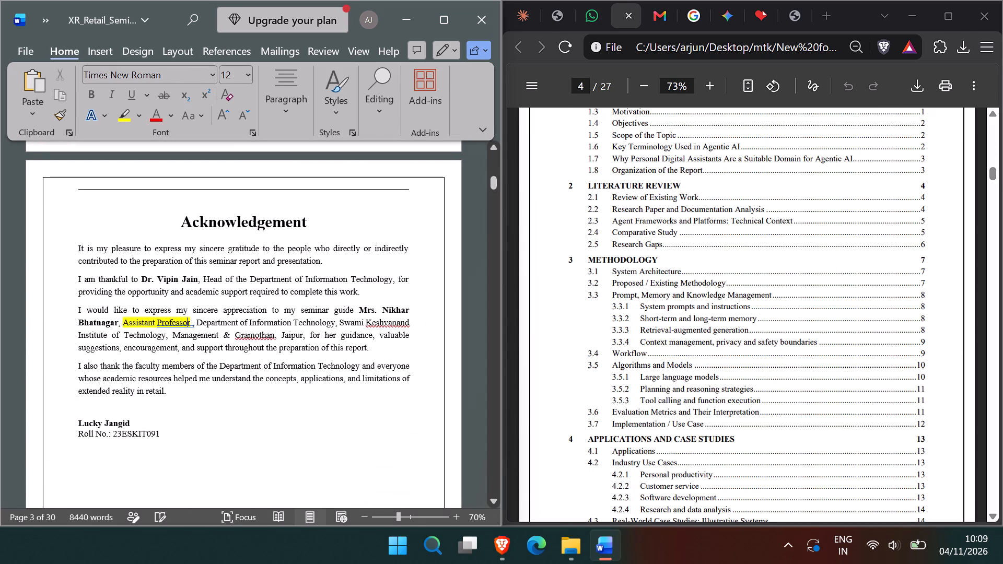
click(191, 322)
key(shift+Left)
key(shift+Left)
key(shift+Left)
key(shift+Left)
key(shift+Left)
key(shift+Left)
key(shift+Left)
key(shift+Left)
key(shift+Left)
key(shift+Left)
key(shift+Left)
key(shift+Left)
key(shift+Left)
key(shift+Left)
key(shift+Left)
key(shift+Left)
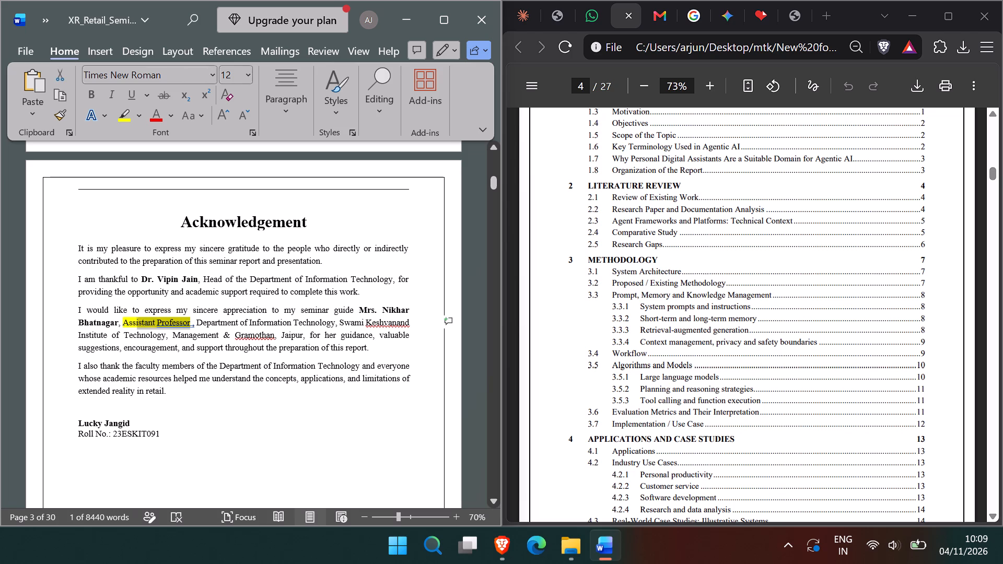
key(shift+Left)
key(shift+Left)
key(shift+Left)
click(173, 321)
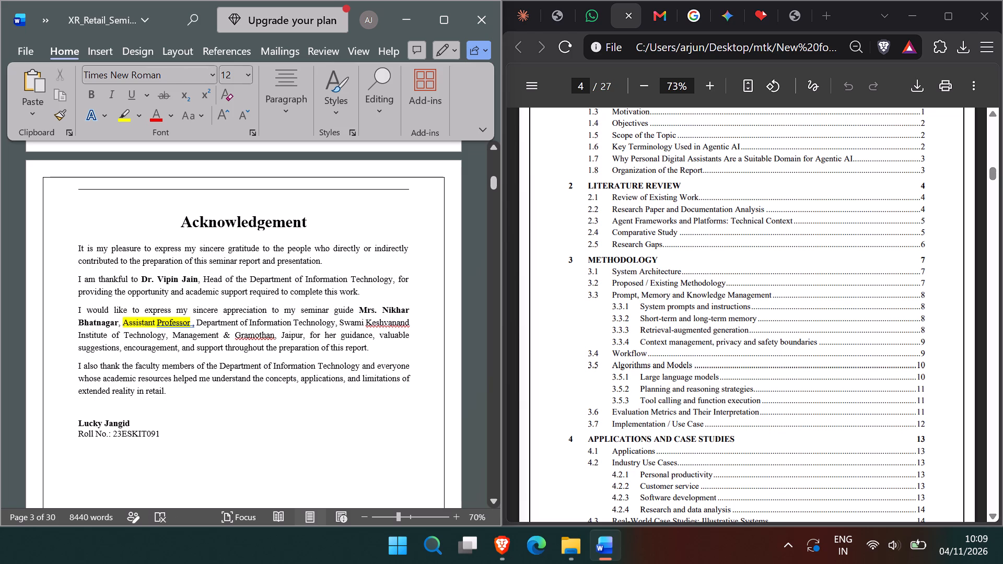
Delete the highlighted Assistant Professor text after the guide's name in the acknowledgement.
click(191, 323)
key(Left)
key(BackSpace)
key(BackSpace)
key(BackSpace)
key(BackSpace)
key(BackSpace)
key(BackSpace)
key(BackSpace)
key(BackSpace)
key(BackSpace)
key(BackSpace)
key(BackSpace)
key(BackSpace)
key(BackSpace)
key(BackSpace)
key(BackSpace)
key(BackSpace)
key(BackSpace)
key(BackSpace)
key(BackSpace)
key(BackSpace)
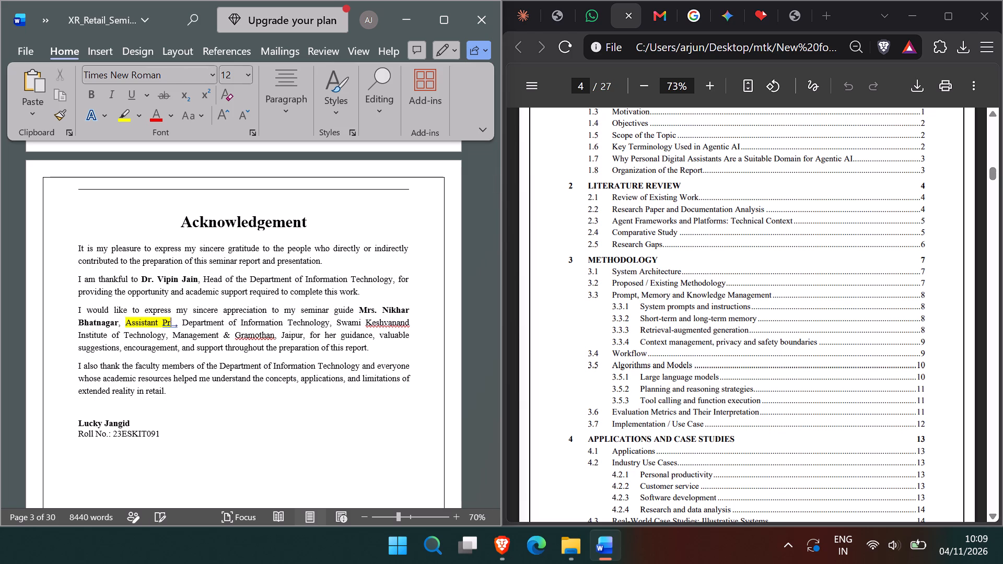
key(BackSpace)
key(BackSpace)
key(BackSpace)
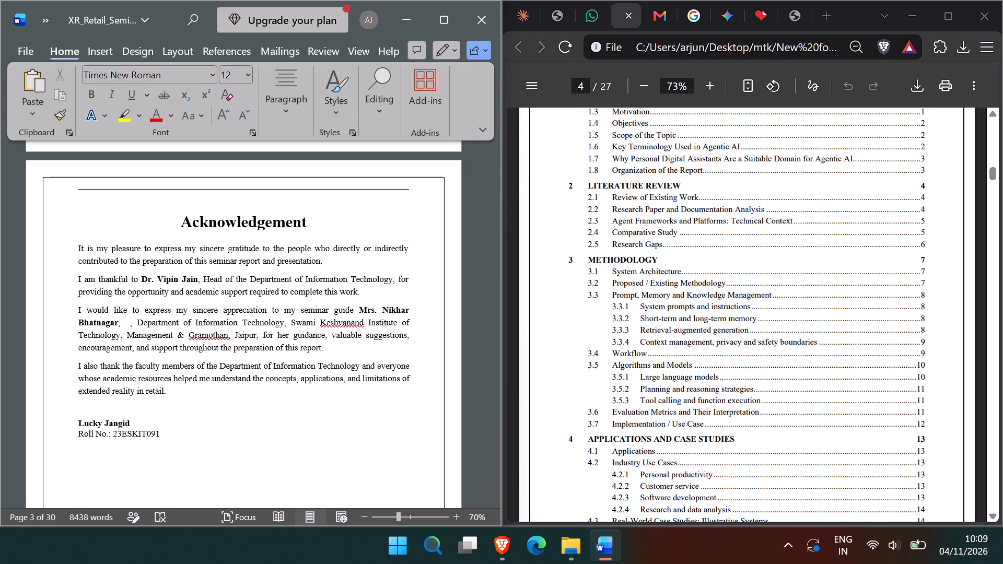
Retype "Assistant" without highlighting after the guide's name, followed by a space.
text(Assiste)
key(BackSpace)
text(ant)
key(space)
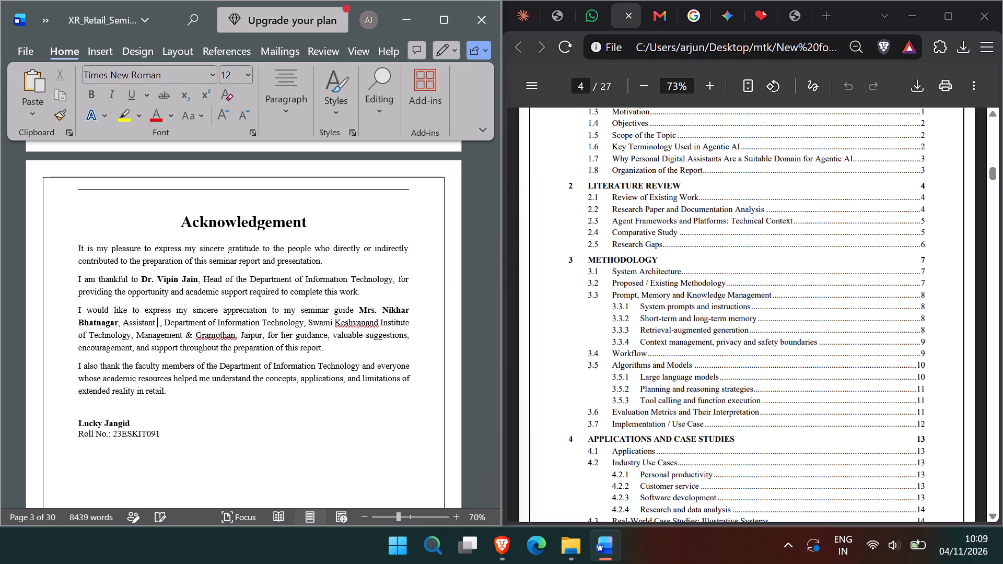
Copy "Assistant Professor" from the acknowledgement of the Agentic AI example in Brave.
scroll(612, 251, up, 4)
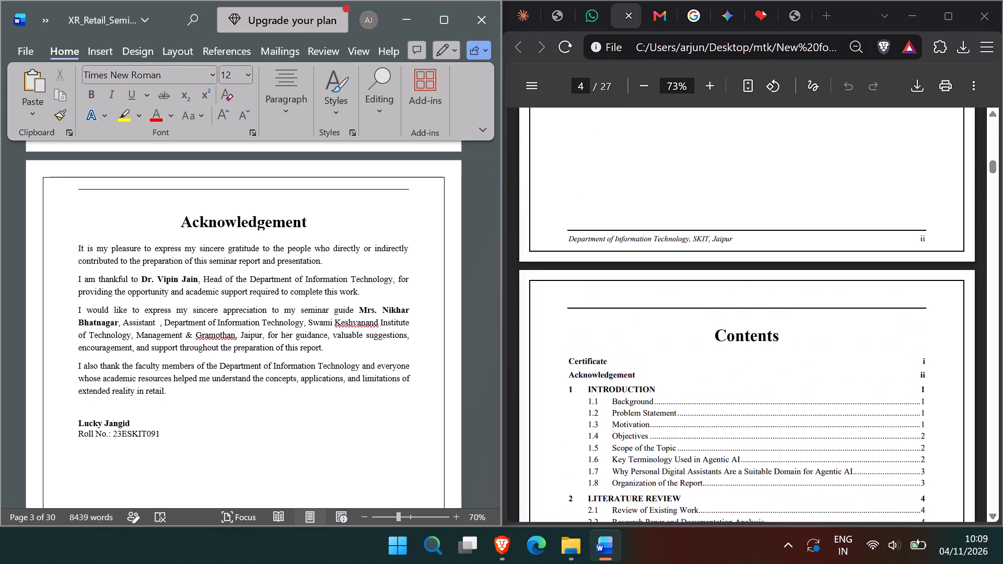
scroll(612, 251, up, 5)
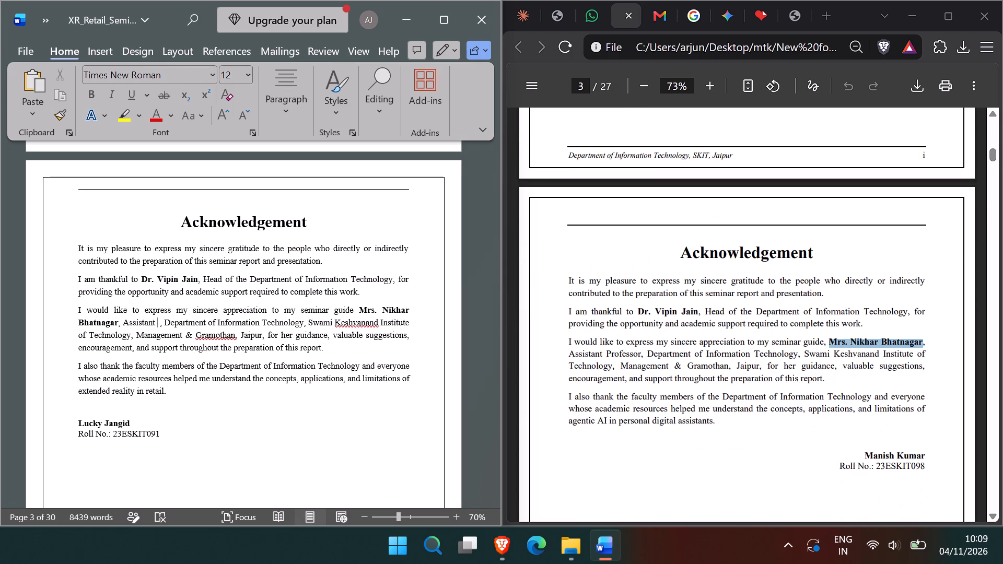
click(569, 352)
drag(569, 352, 638, 354)
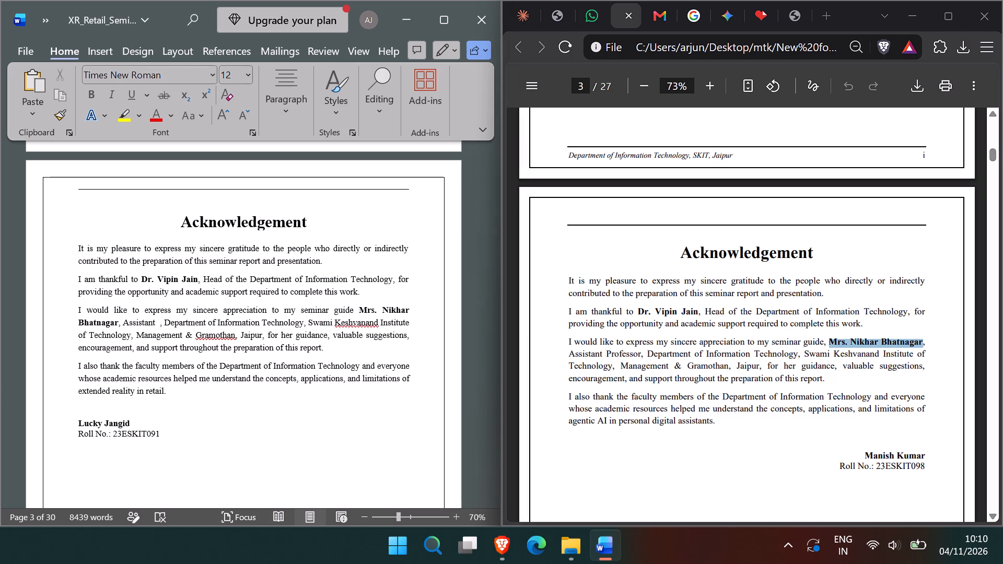
drag(638, 354, 646, 354)
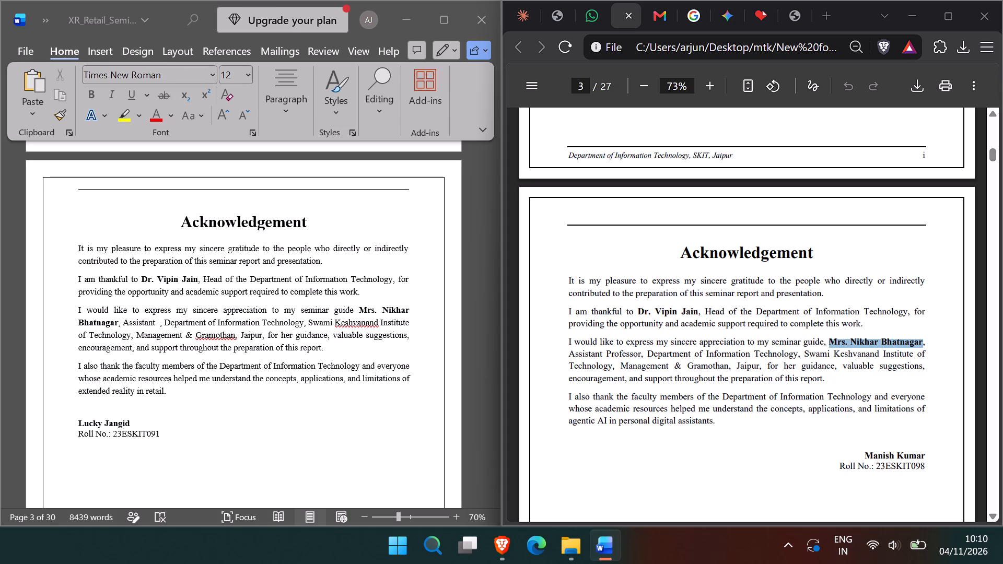
drag(568, 353, 636, 353)
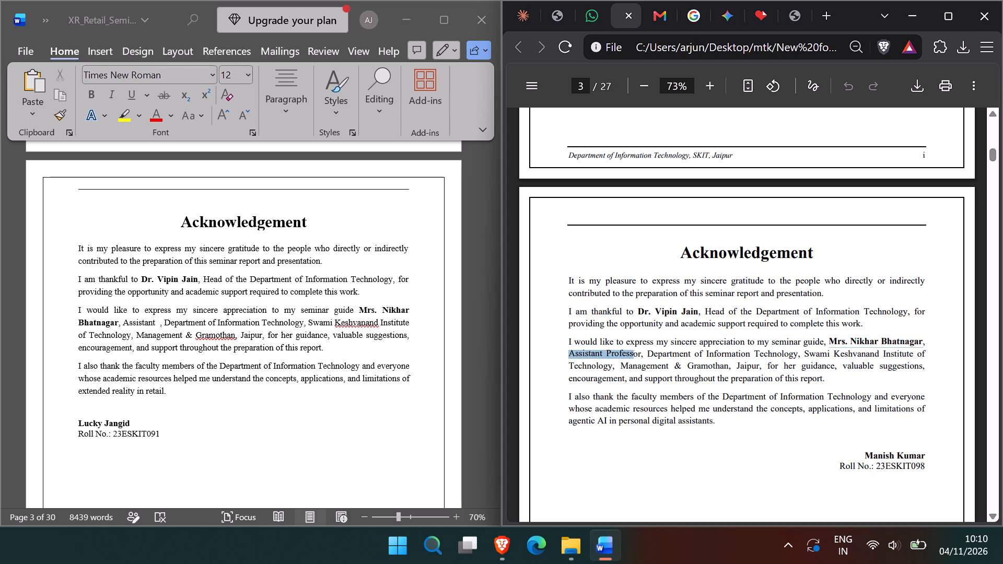
drag(636, 353, 640, 353)
key(ctrl+c)
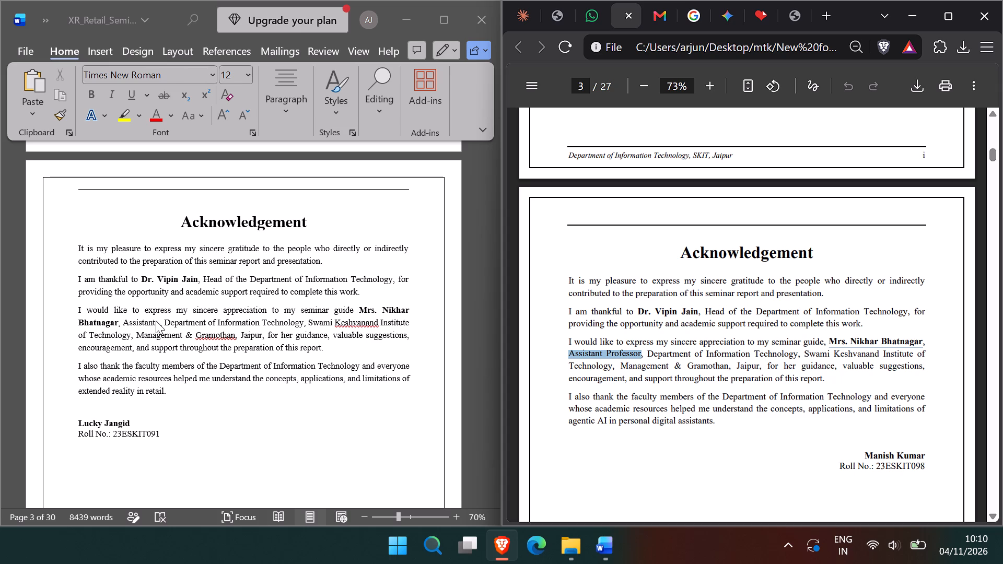
Replace "Assistant" after the guide's name in the Word acknowledgement with the copied "Assistant Professor".
click(157, 321)
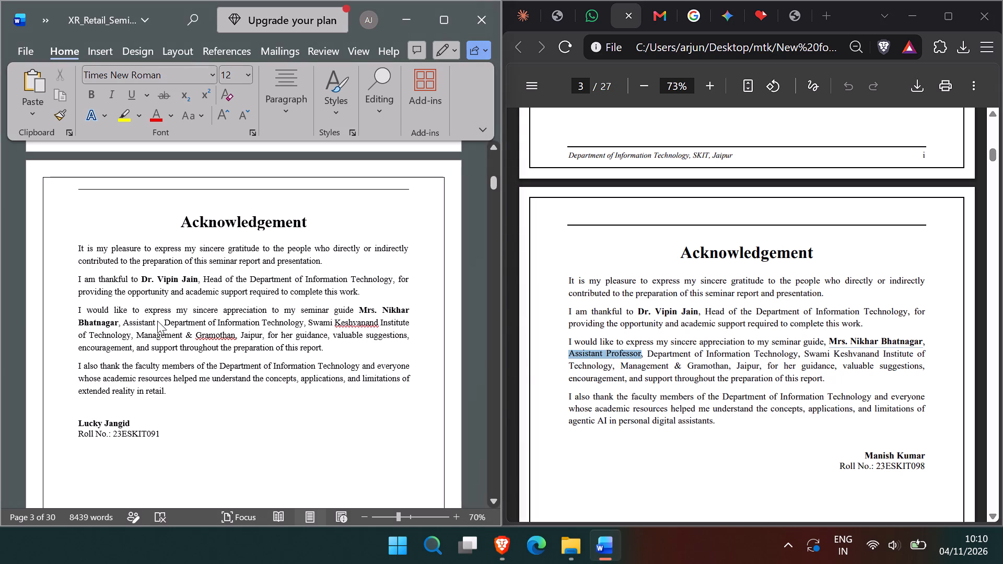
key(BackSpace)
key(BackSpace)
key(BackSpace)
key(BackSpace)
key(BackSpace)
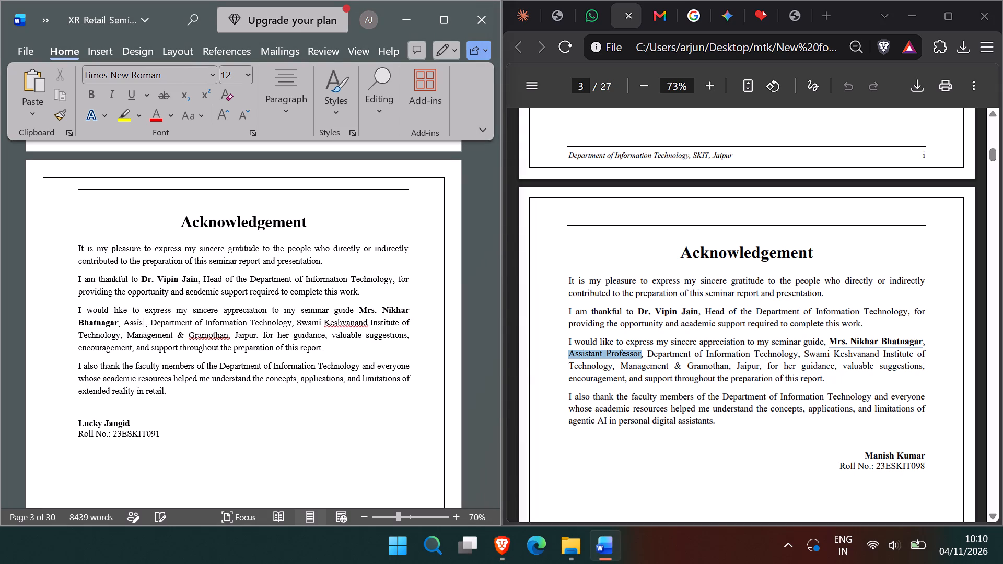
key(BackSpace)
key(BackSpace)
key(BackSpace)
key(BackSpace)
key(BackSpace)
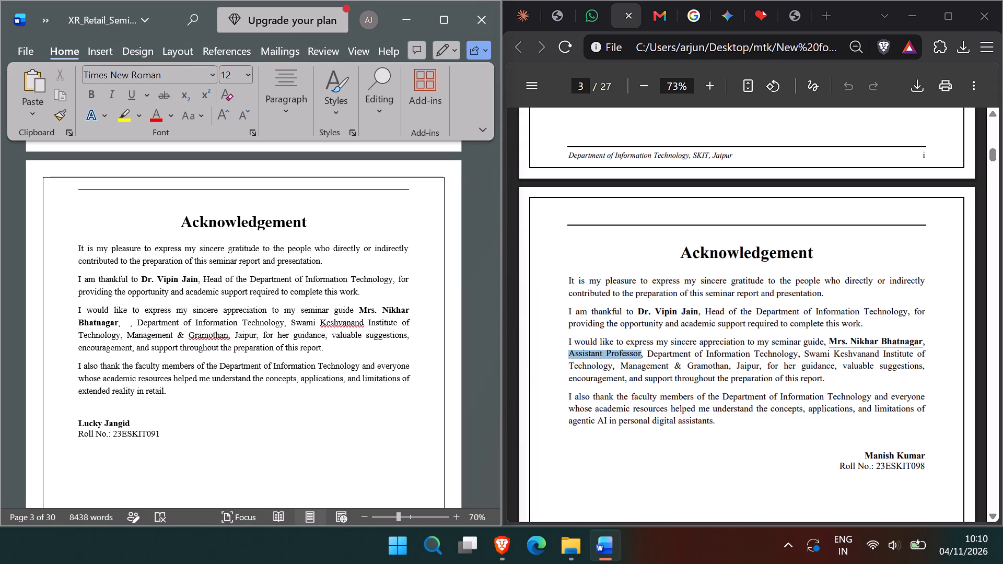
key(ctrl+v)
click(340, 413)
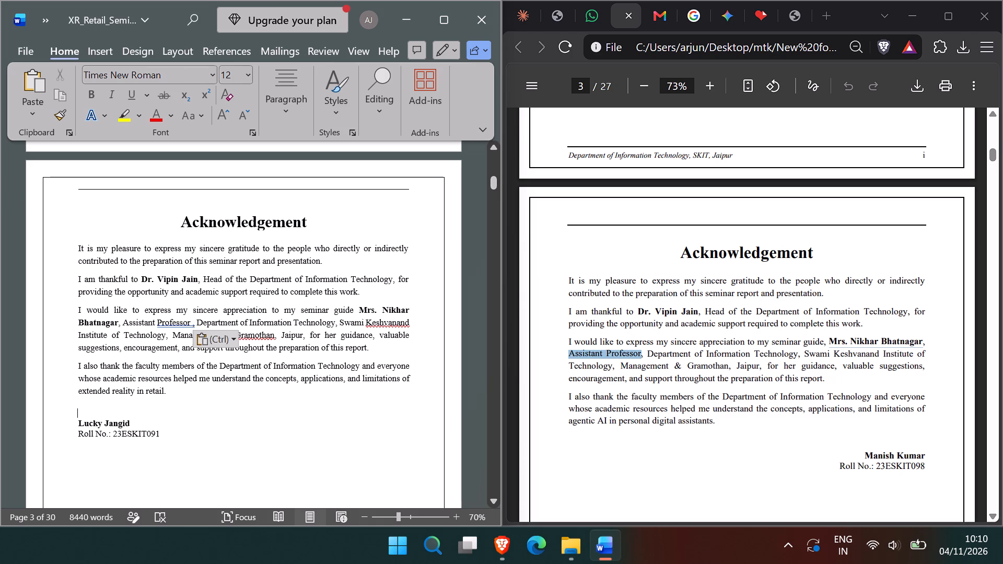
Look through the remaining pages of the Word report, from the contents to the reference list.
scroll(340, 413, down, 6)
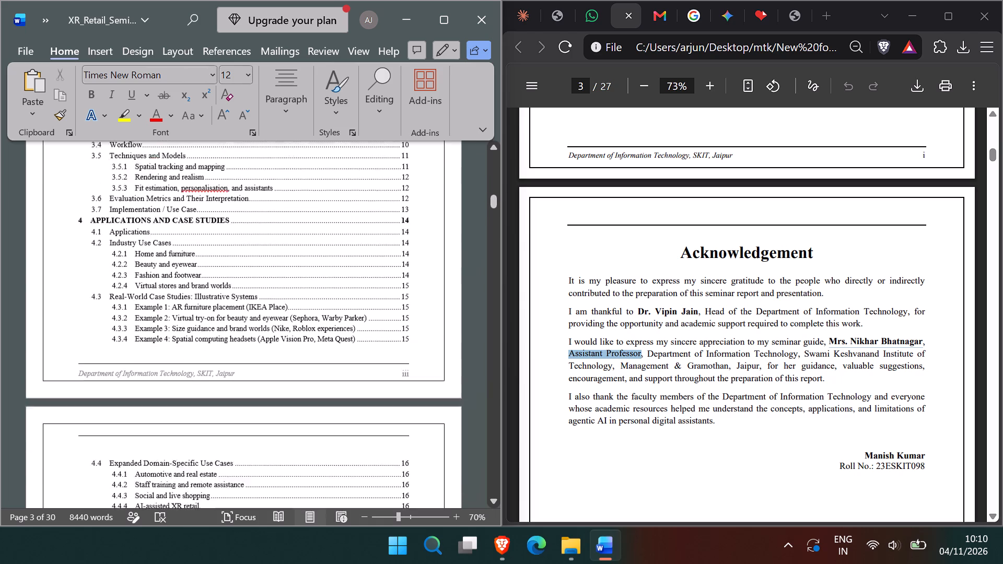
scroll(340, 413, down, 9)
scroll(340, 413, down, 20)
scroll(340, 413, down, 1)
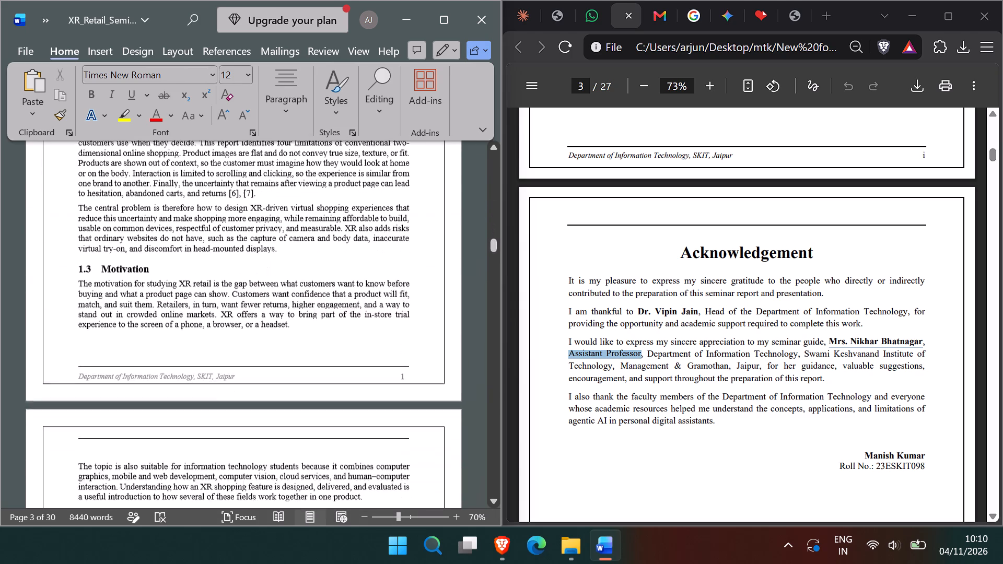
scroll(340, 413, down, 20)
scroll(340, 413, down, 5)
scroll(340, 413, down, 20)
scroll(340, 413, down, 20)
scroll(340, 413, down, 20)
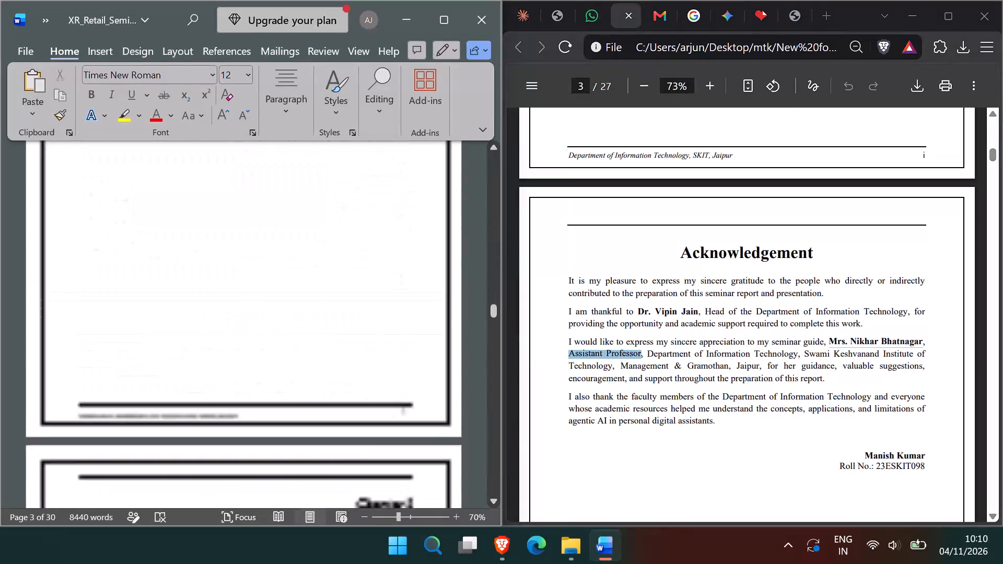
scroll(340, 413, down, 20)
scroll(340, 413, down, 20)
scroll(340, 413, down, 20)
scroll(340, 413, up, 5)
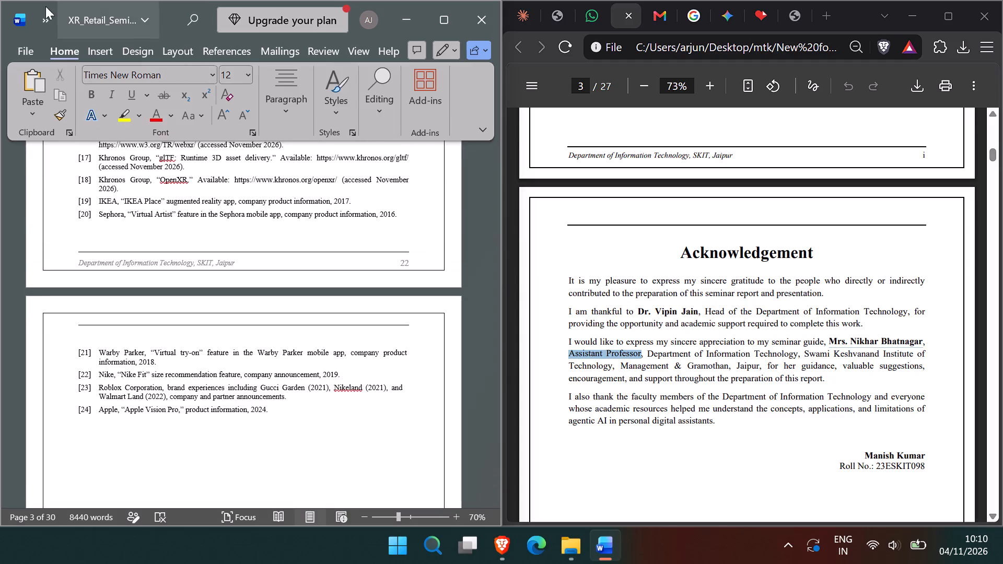
Save the report as a PDF named XR_Retail_Seminar_Report in the Desktop folder.
click(27, 43)
click(74, 290)
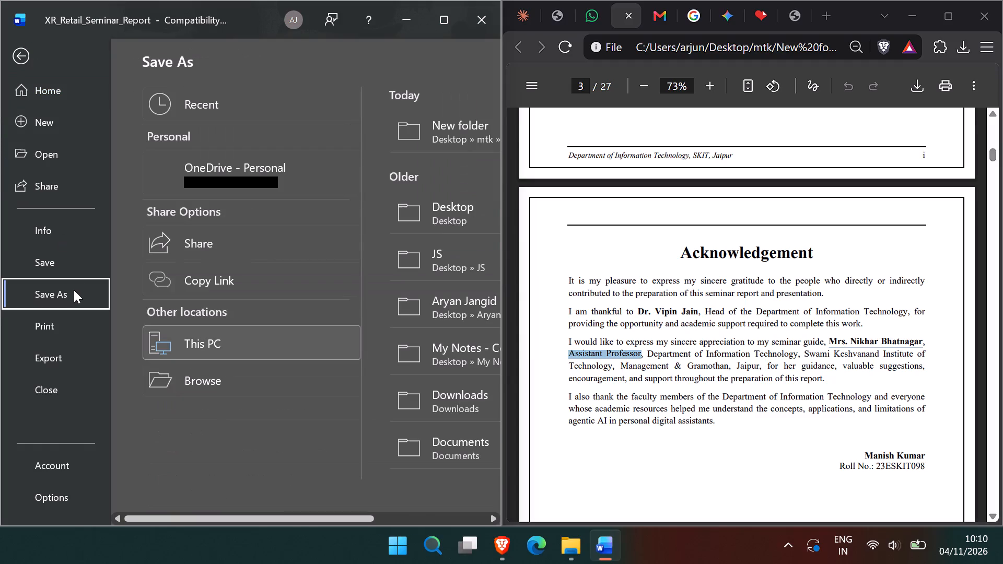
click(451, 261)
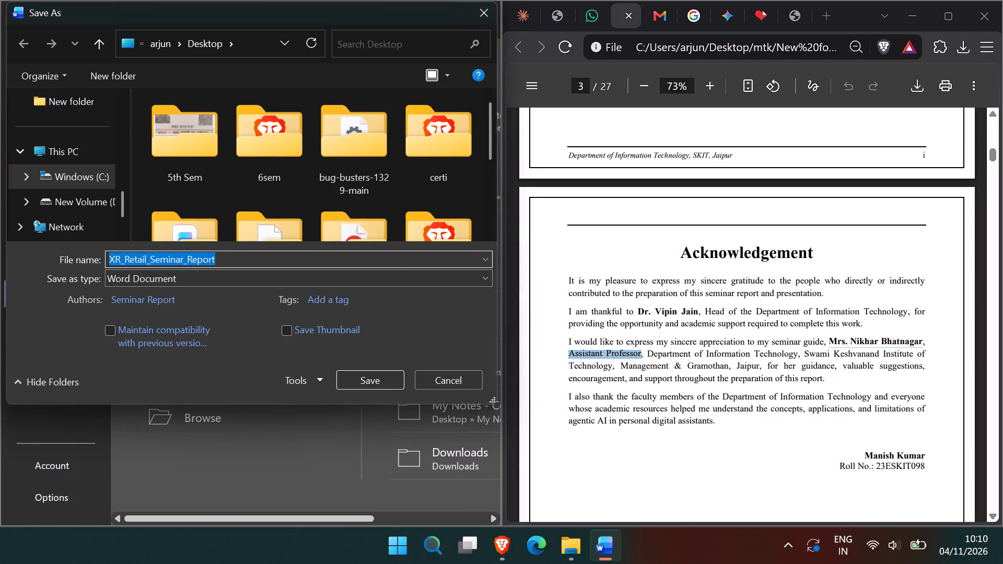
click(401, 276)
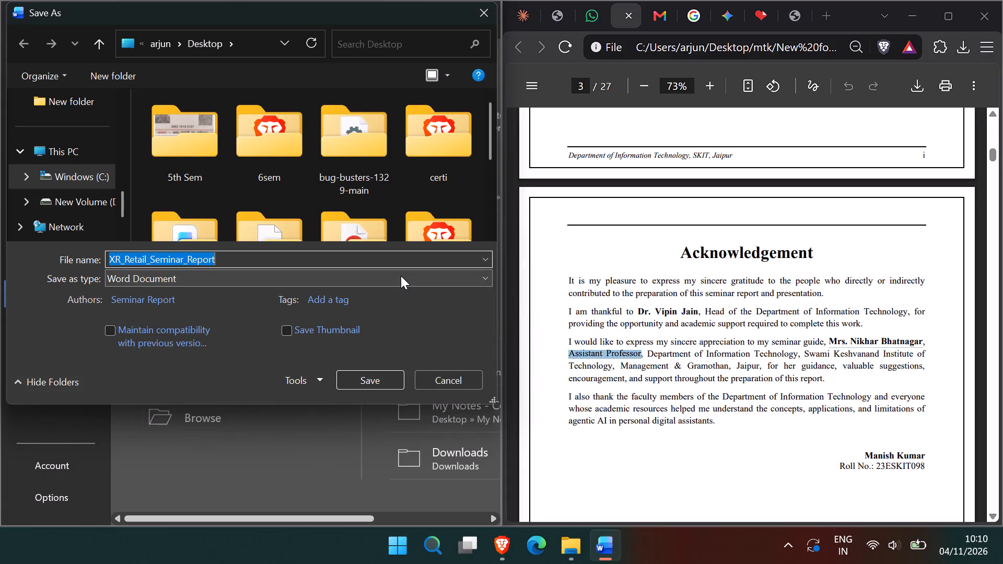
click(260, 372)
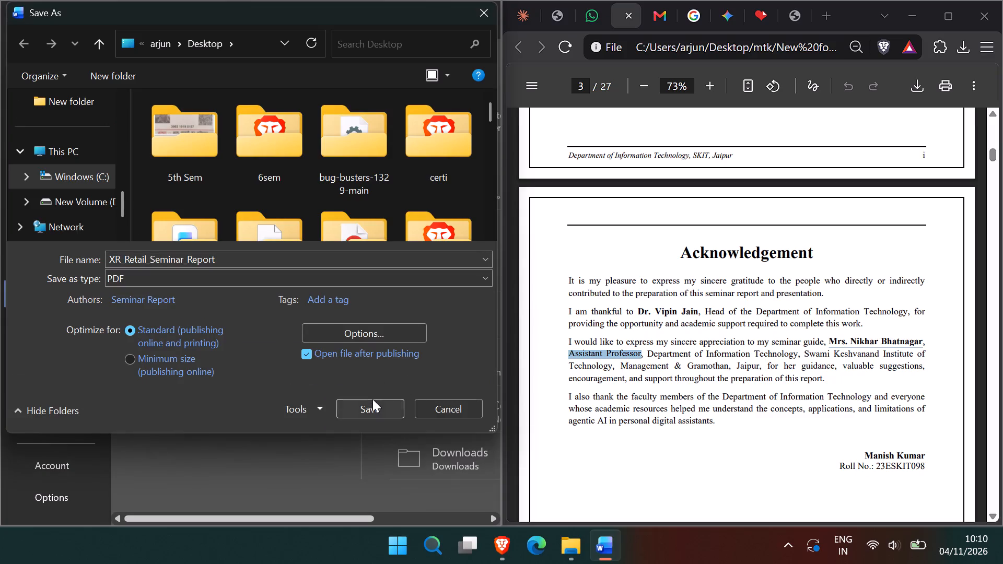
click(377, 404)
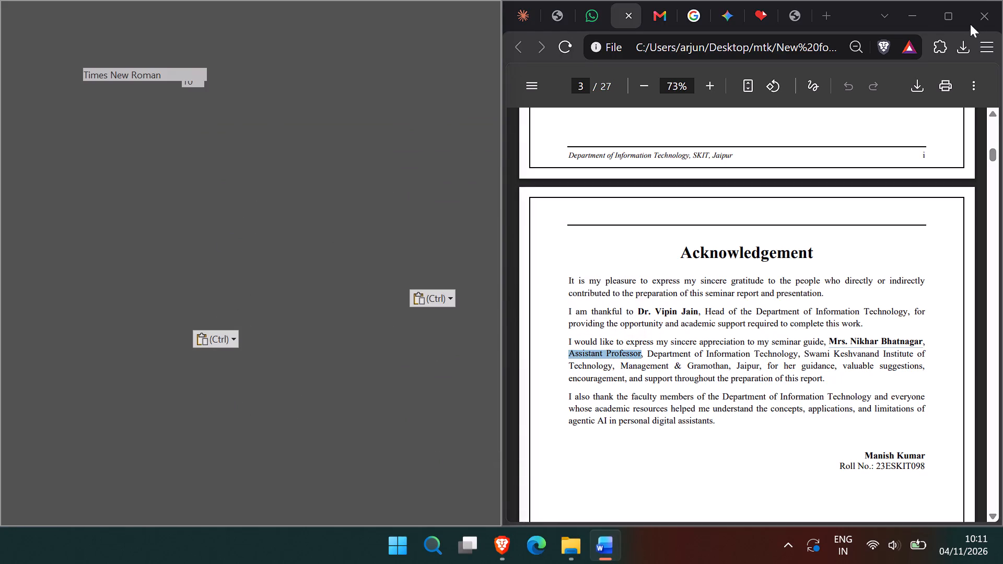
Minimise the Brave window and bring up the exported report PDF in a maximised Chrome window.
click(607, 534)
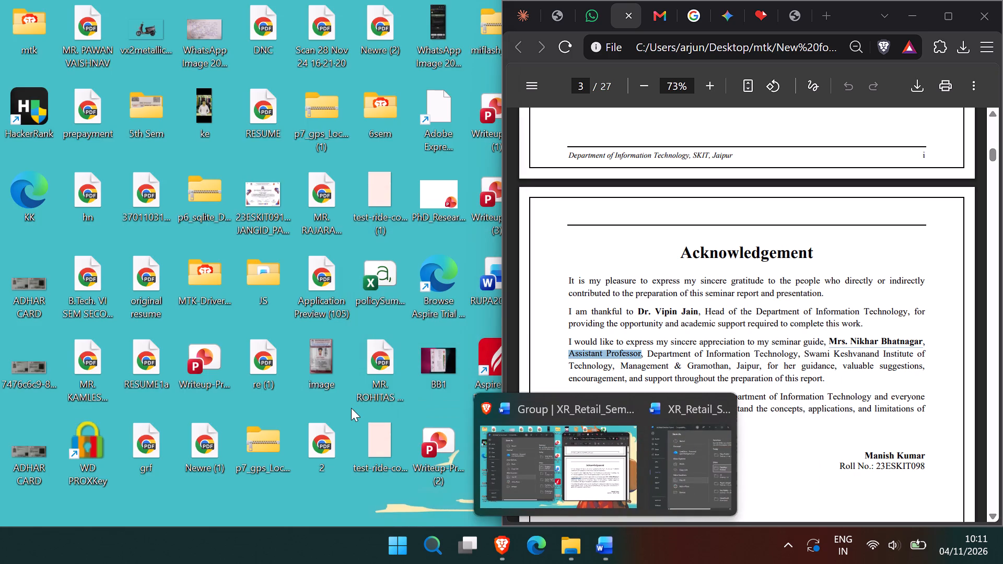
click(916, 4)
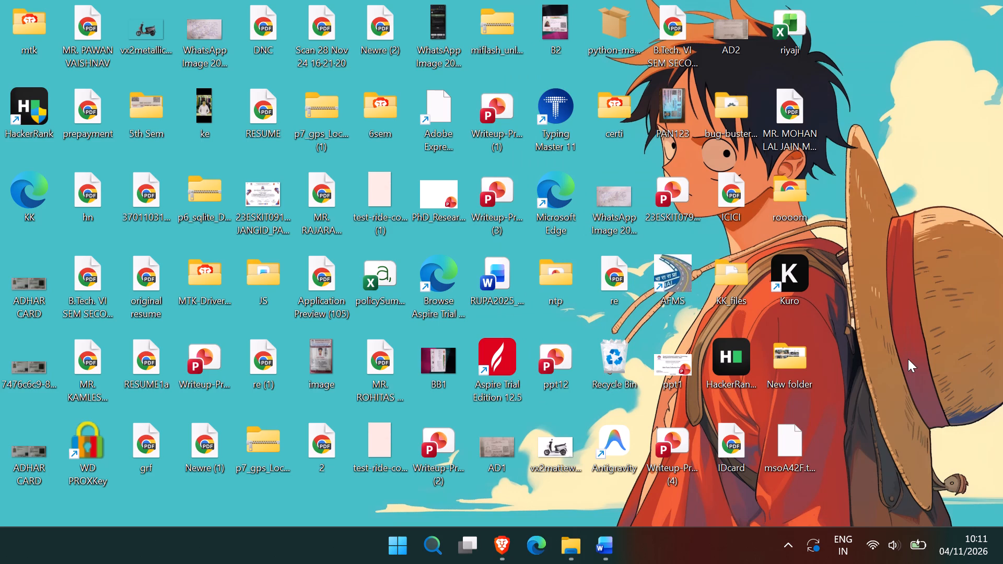
right_click(908, 359)
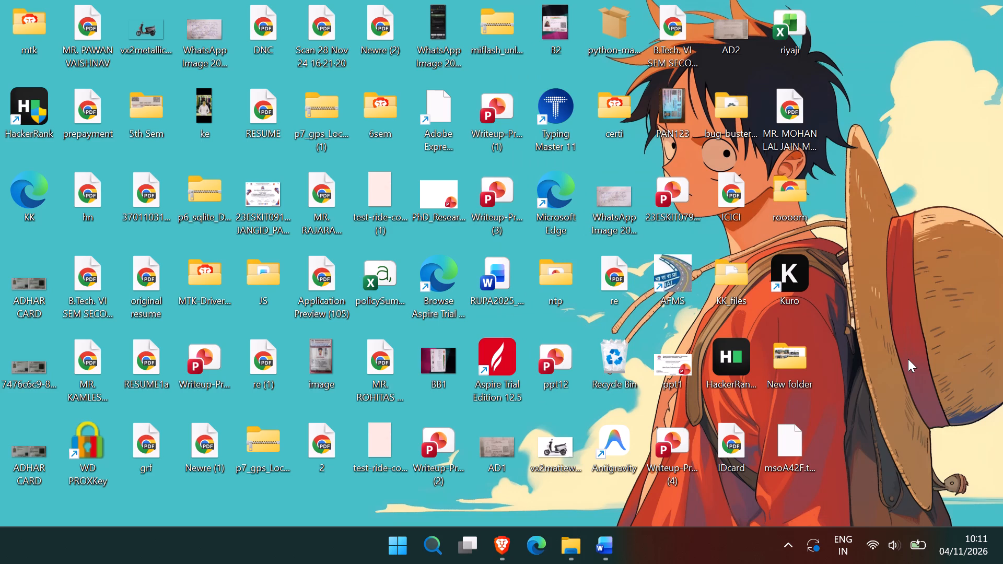
right_click(908, 359)
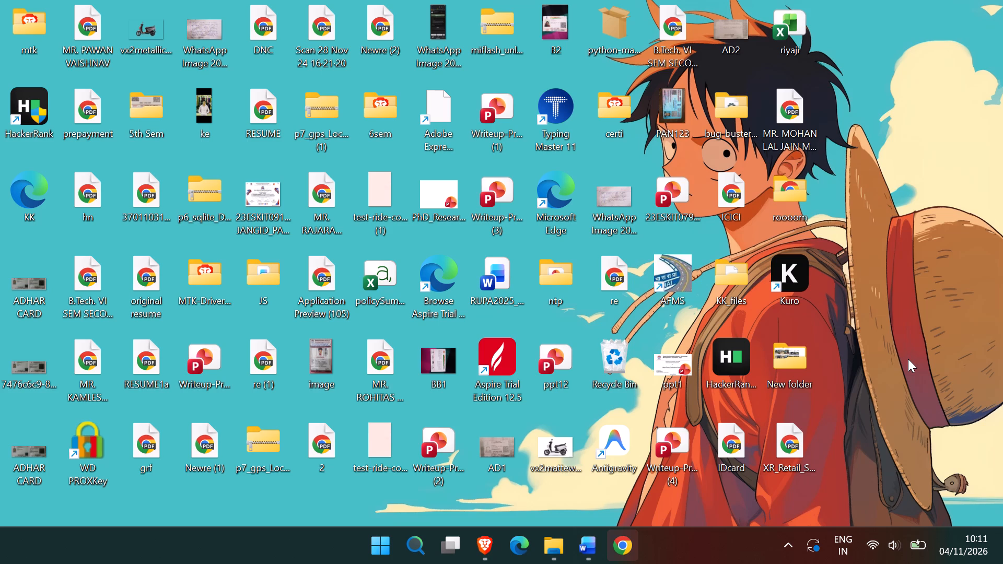
click(632, 546)
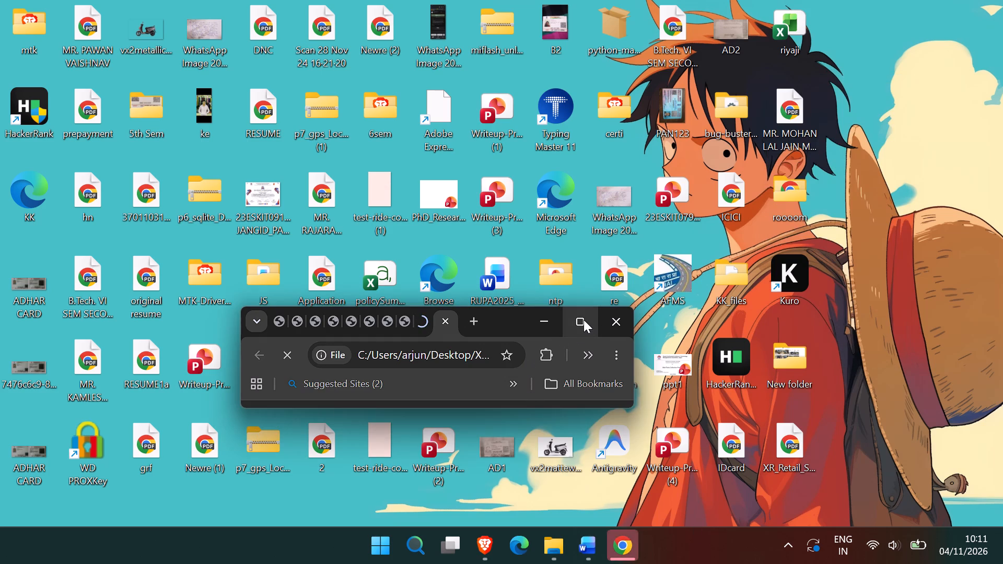
click(584, 320)
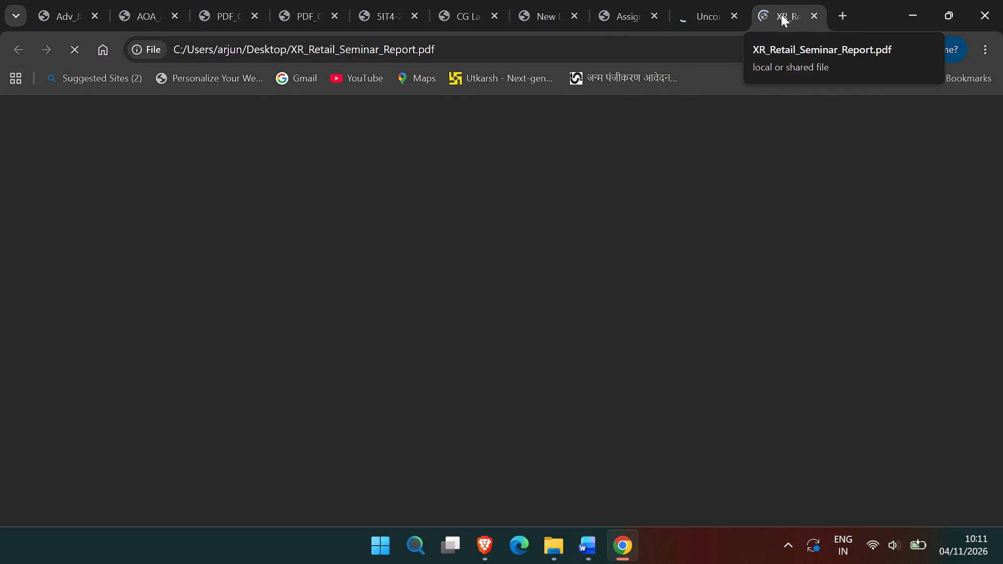
Close all other Chrome tabs, keeping only the XR_Retail_Seminar_Report PDF open.
click(733, 15)
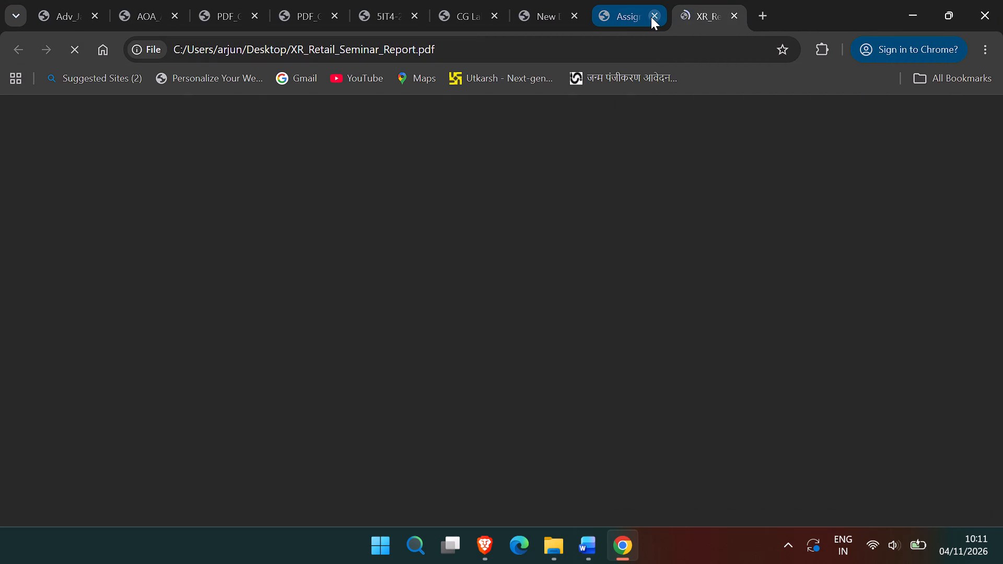
click(655, 18)
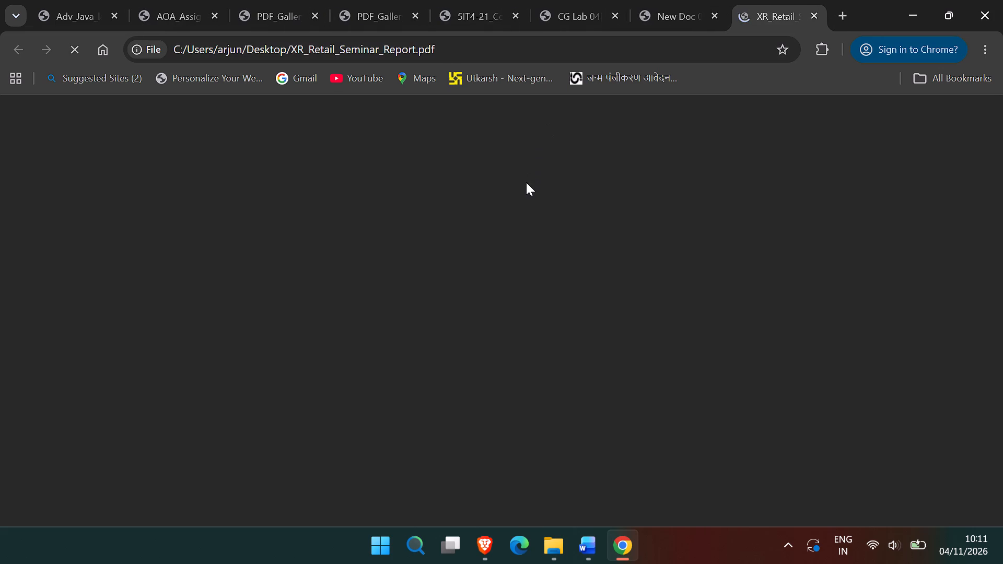
click(113, 19)
click(113, 19)
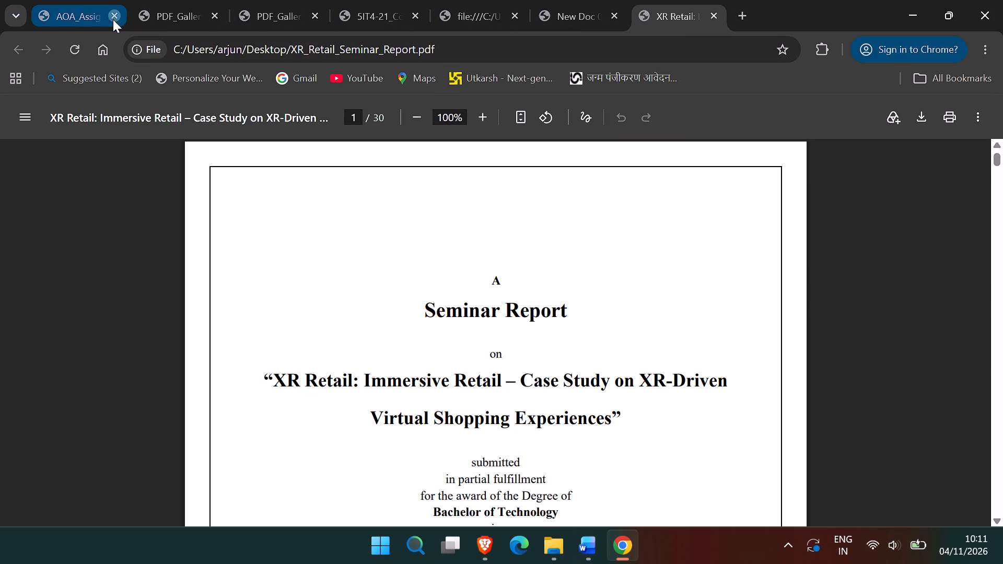
click(113, 19)
click(113, 19)
click(113, 19)
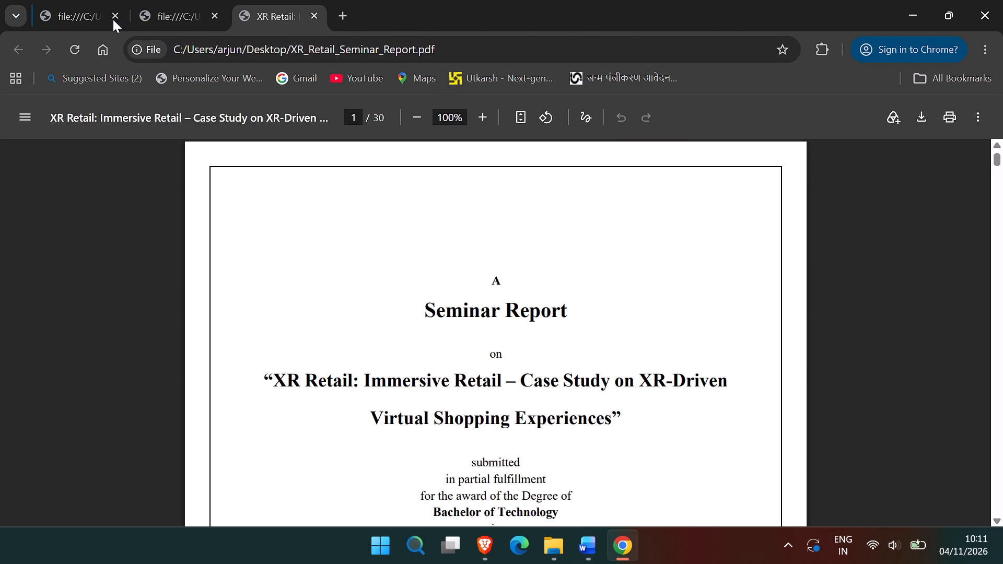
click(113, 19)
click(113, 19)
Download a copy of the report PDF as XR_Retail_Seminar_Report to the Desktop folder of the personal OneDrive.
scroll(468, 240, down, 1)
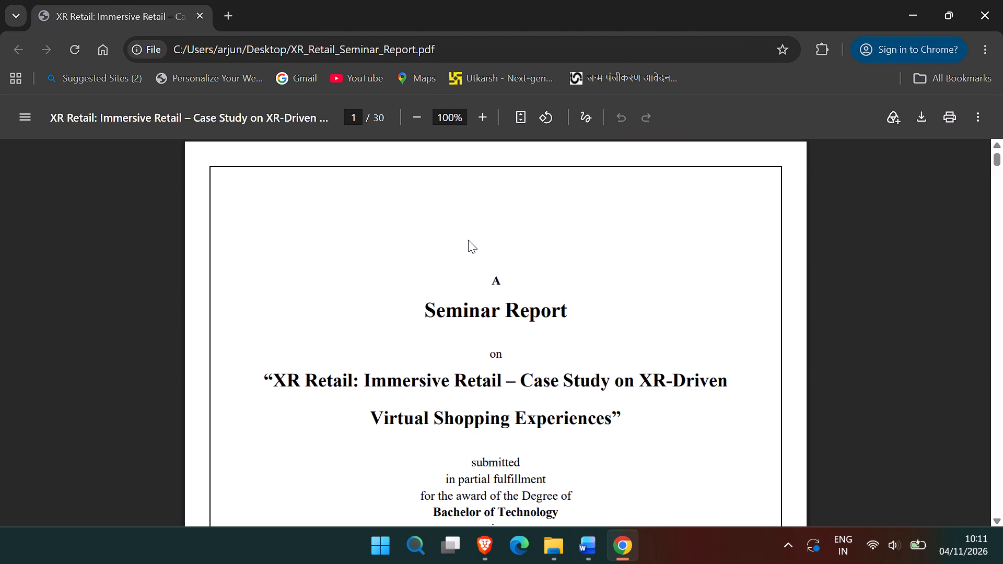
scroll(468, 240, down, 4)
scroll(468, 240, right, 1)
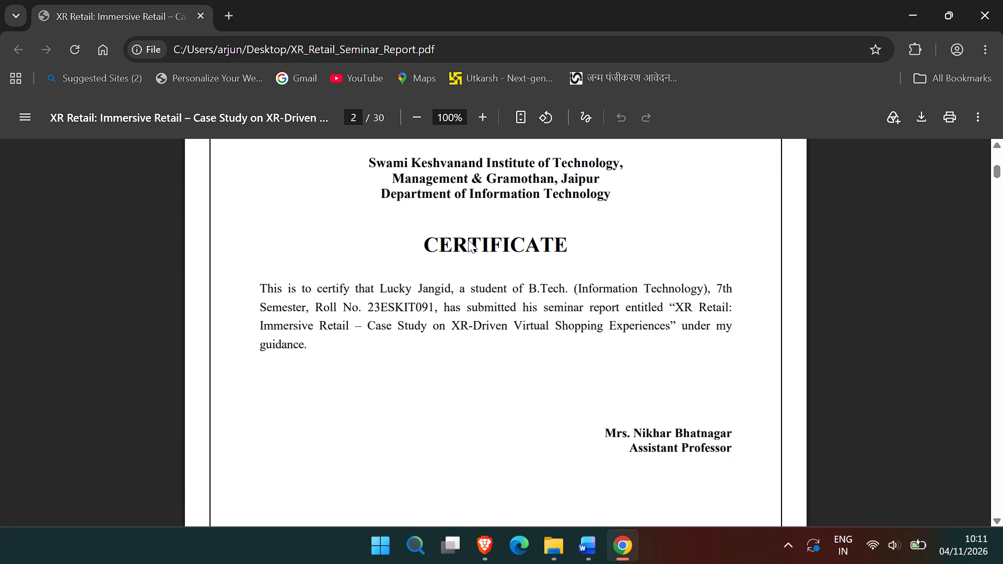
scroll(468, 240, right, 1)
click(922, 115)
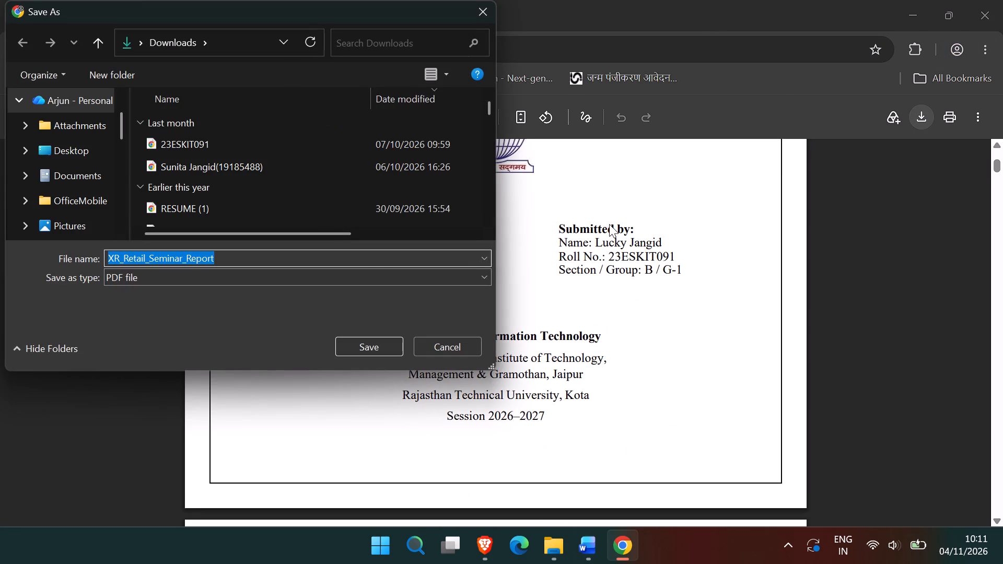
click(356, 335)
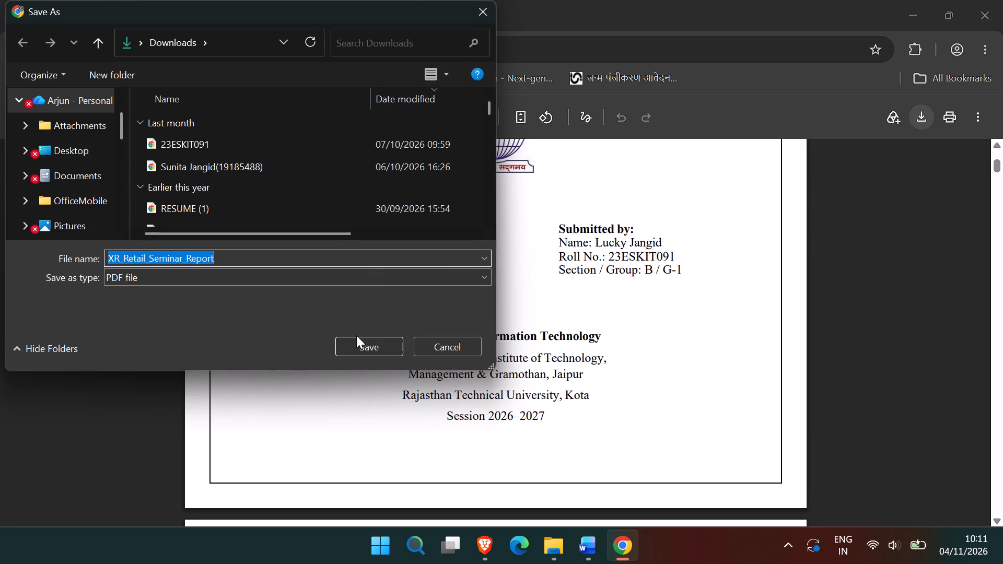
click(84, 154)
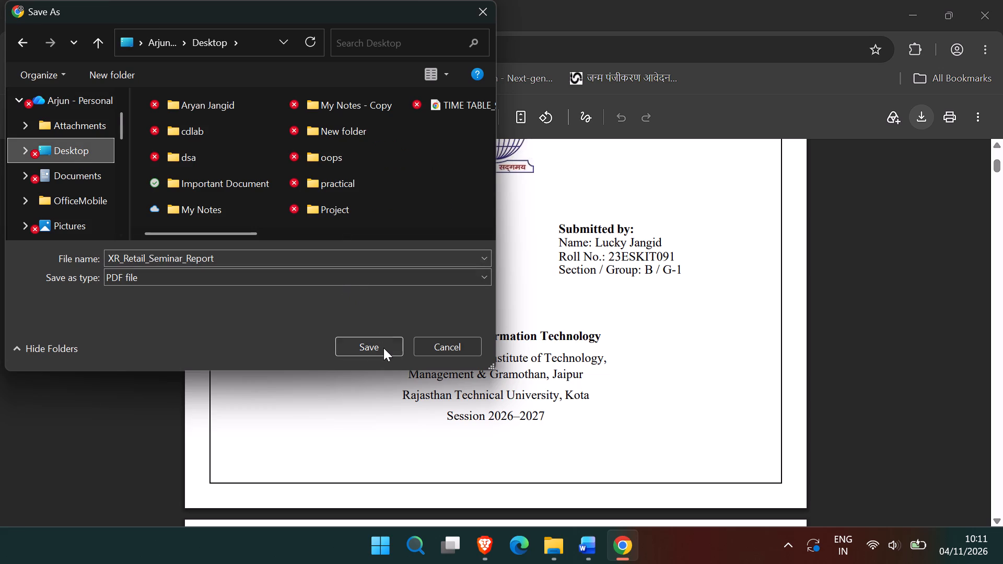
click(383, 348)
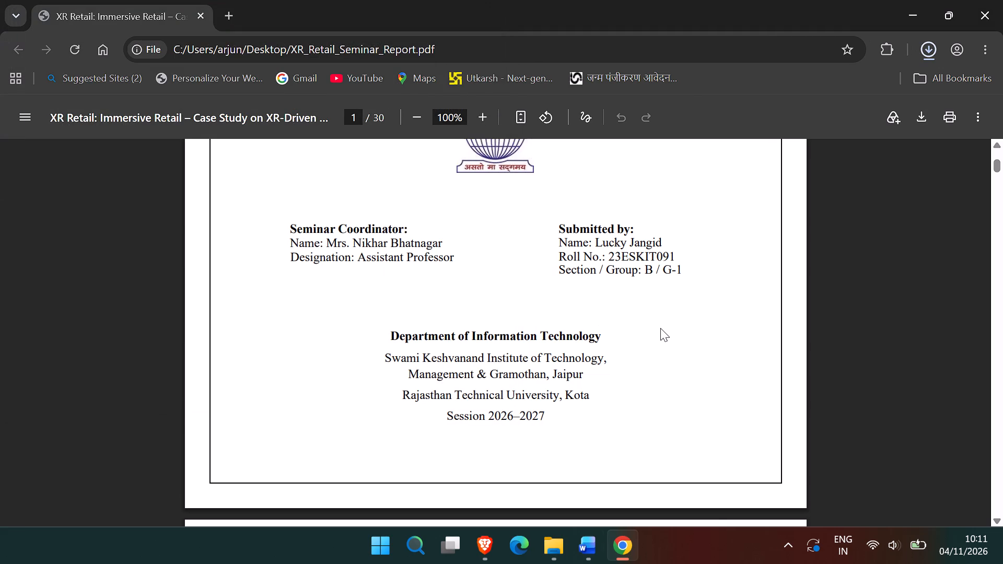